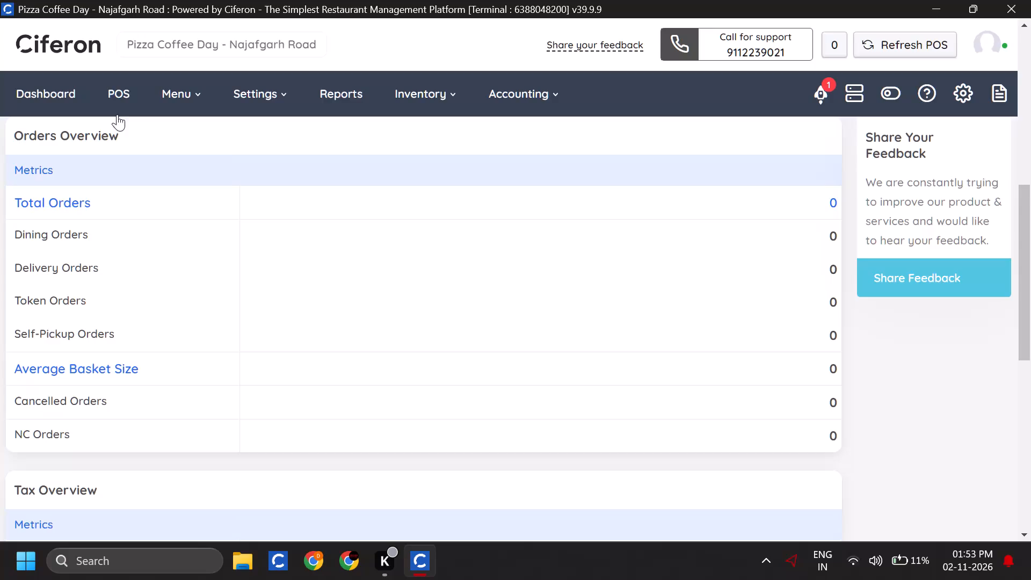
Open the POS screen with the dine-in tables.
click(117, 86)
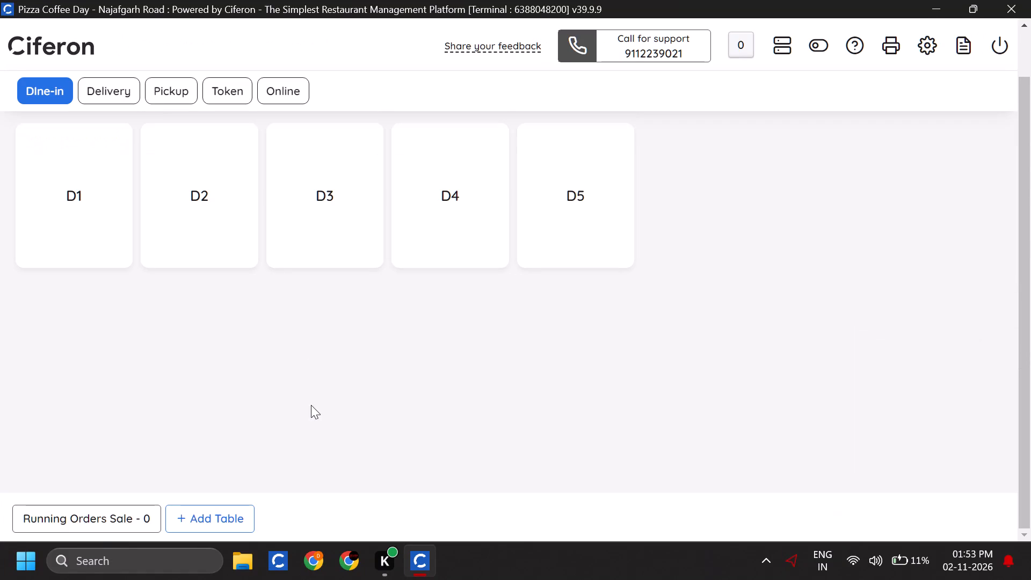
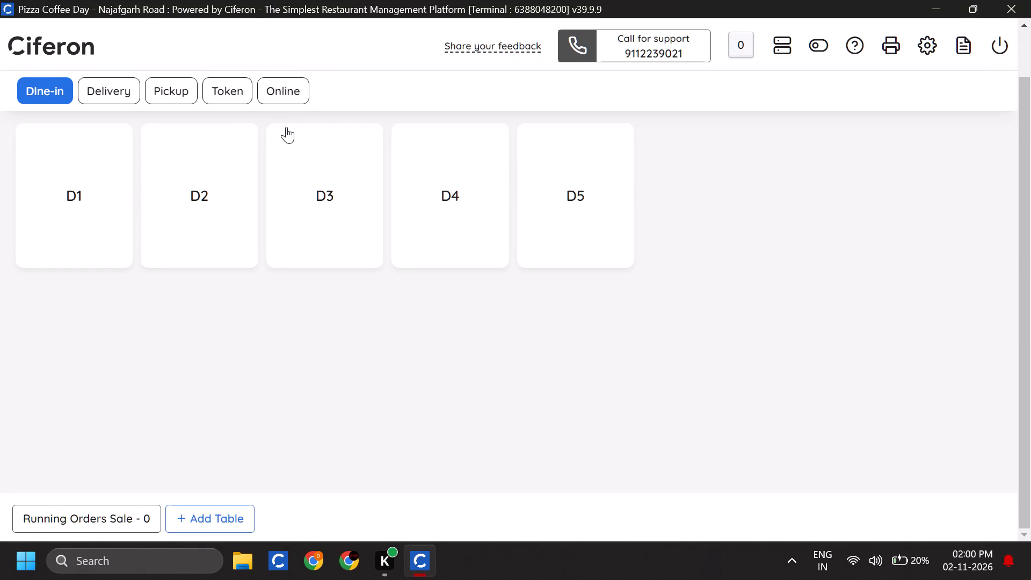
Start a new pickup order and add one Regular Cheese & Onion pizza without addons.
click(163, 89)
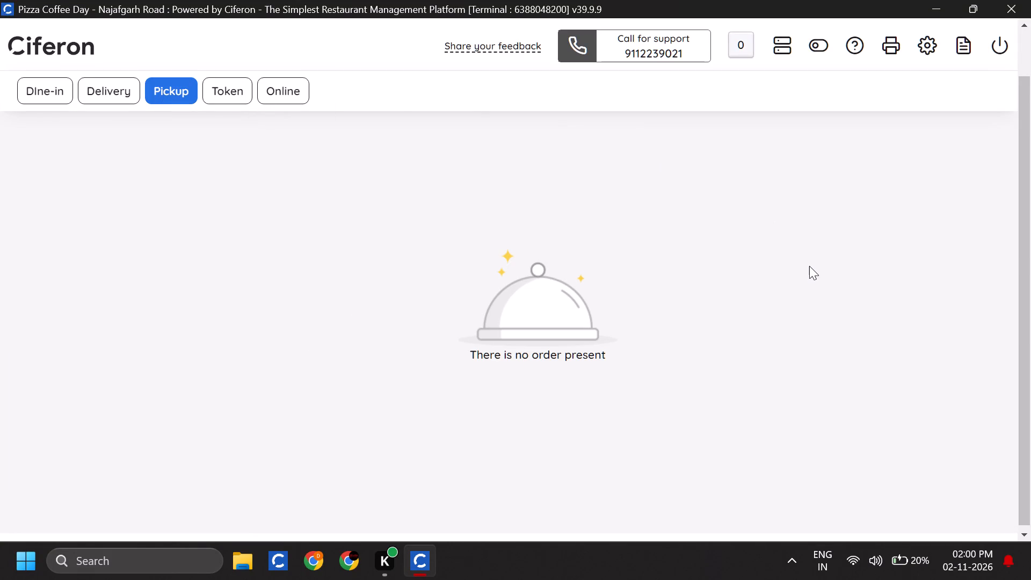
scroll(809, 266, up, 4)
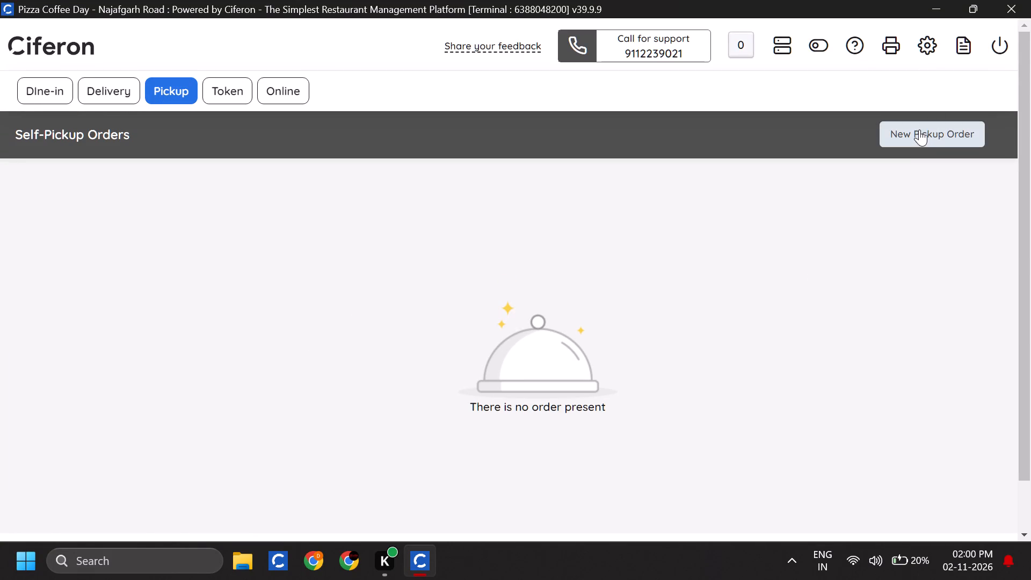
click(919, 129)
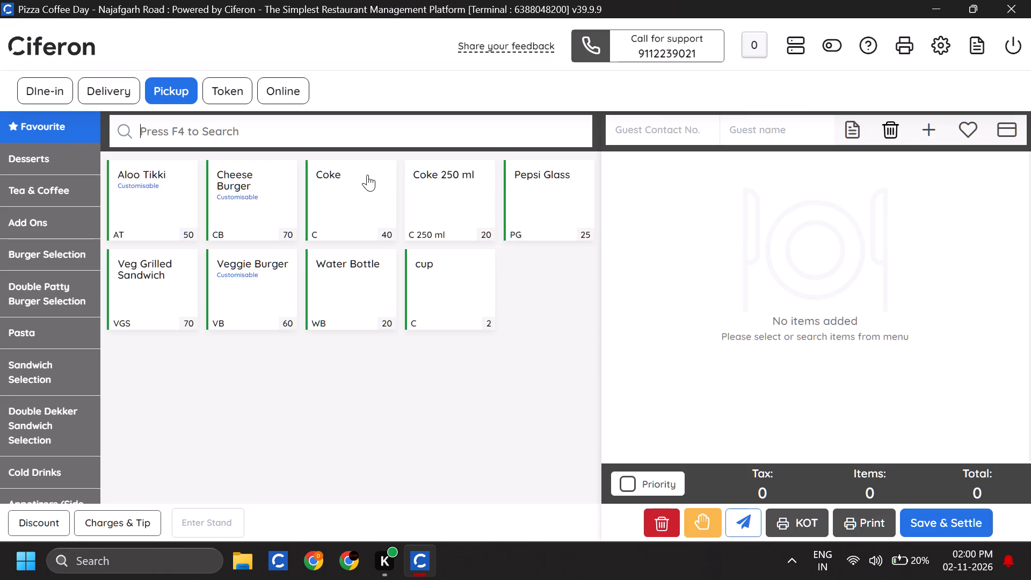
scroll(52, 412, down, 9)
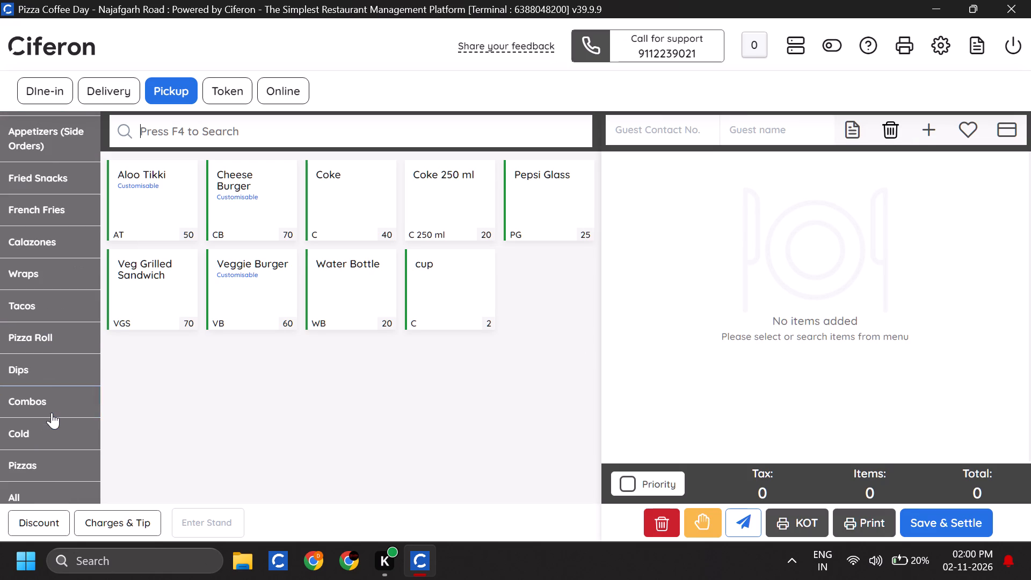
click(49, 470)
scroll(49, 470, down, 3)
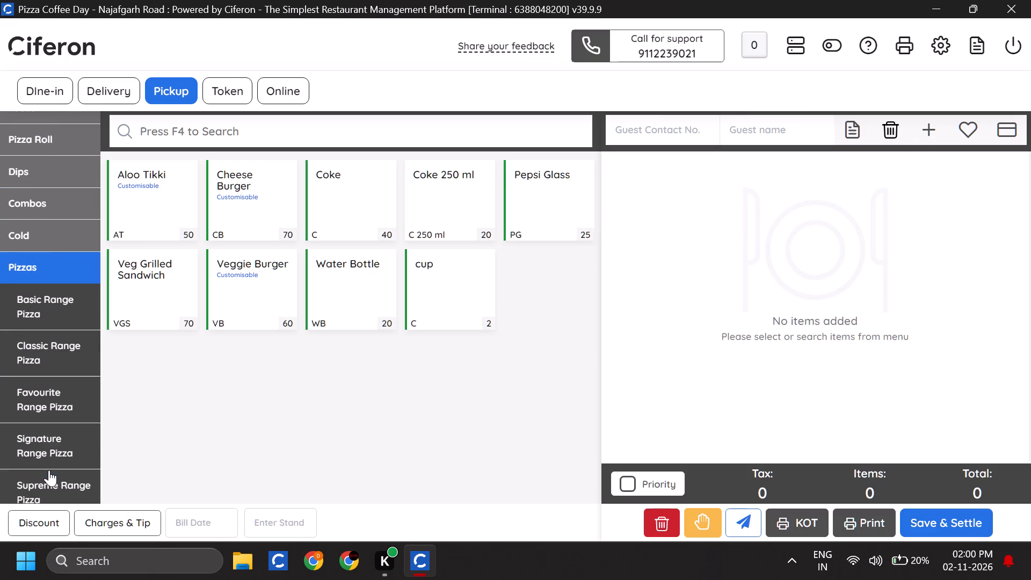
click(55, 277)
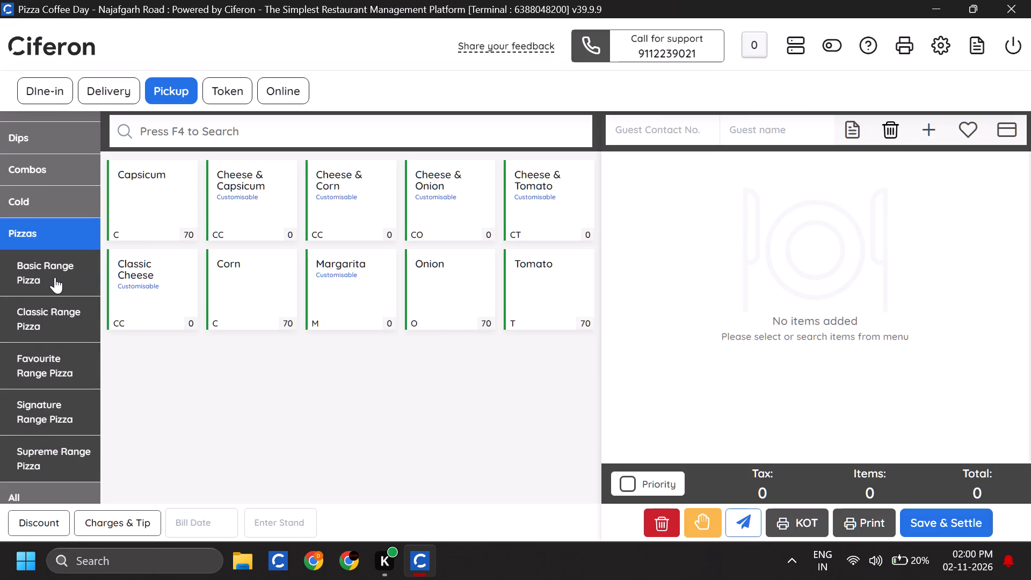
drag(357, 186, 380, 194)
drag(380, 194, 420, 206)
click(420, 206)
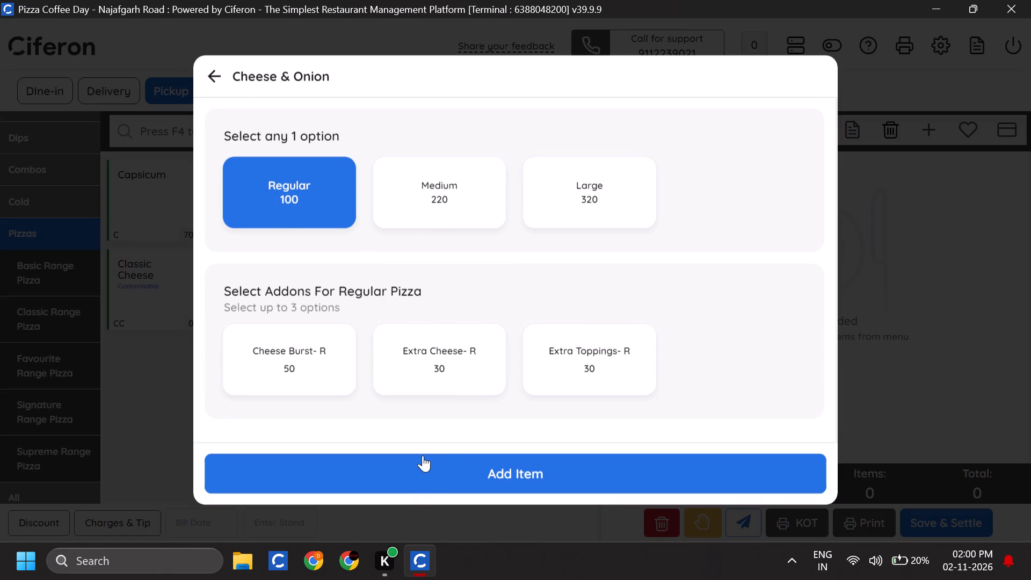
click(420, 465)
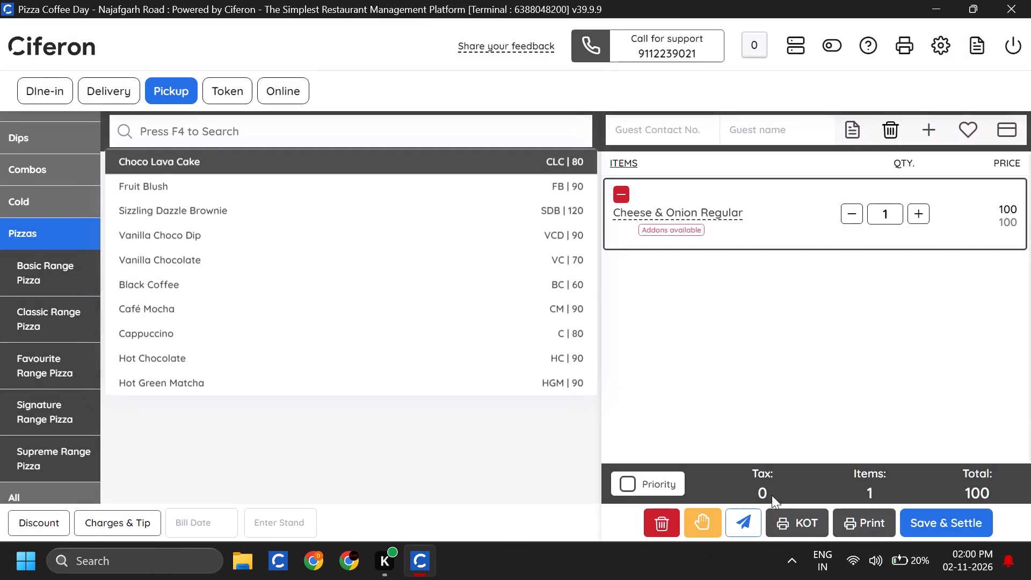
Save and settle the pickup order as Cash with 100 paid by the guest.
click(928, 521)
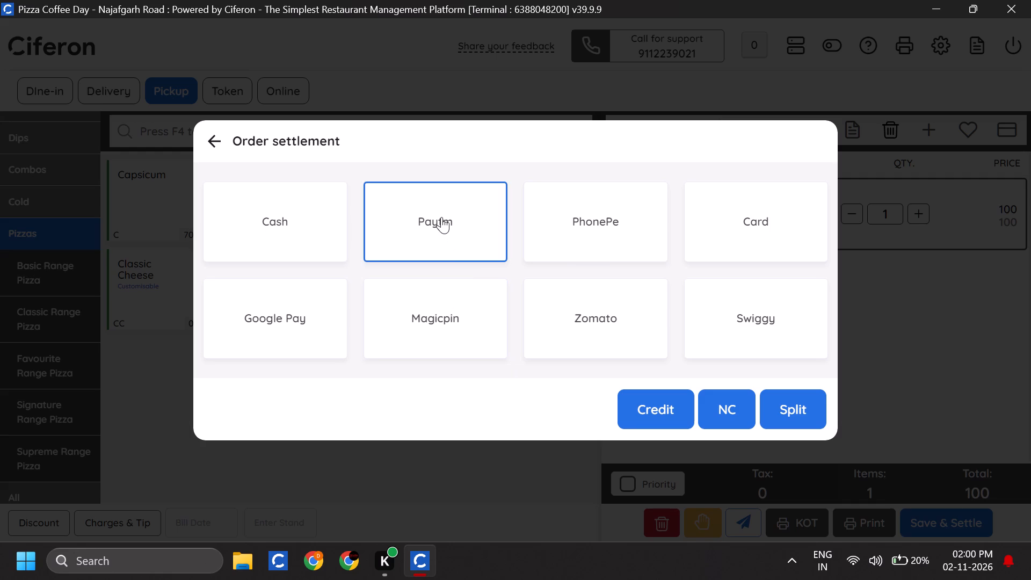
click(280, 195)
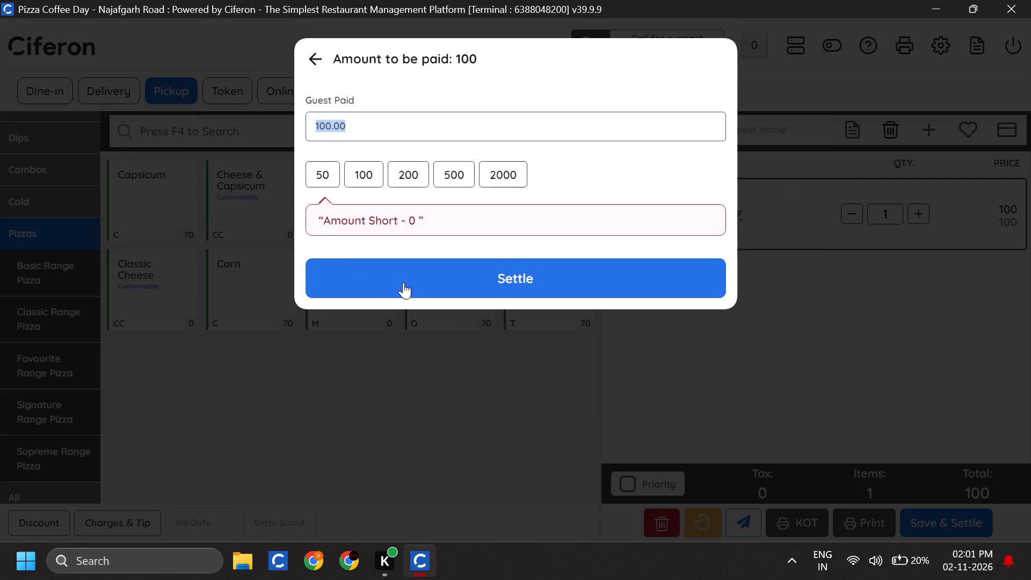
click(403, 272)
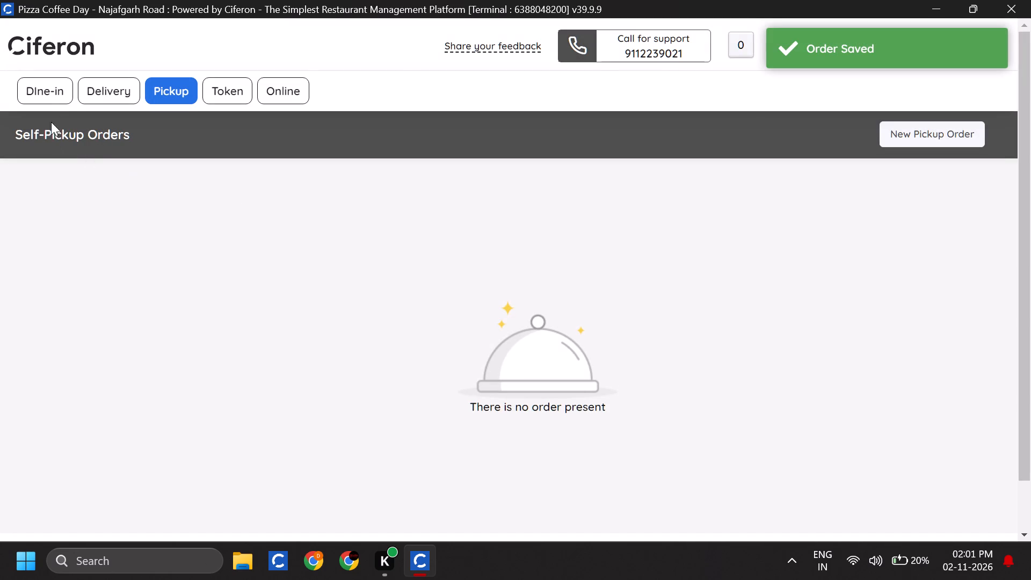
Open an order for dine-in table D1 and add one Veg Grilled Sandwich.
click(48, 84)
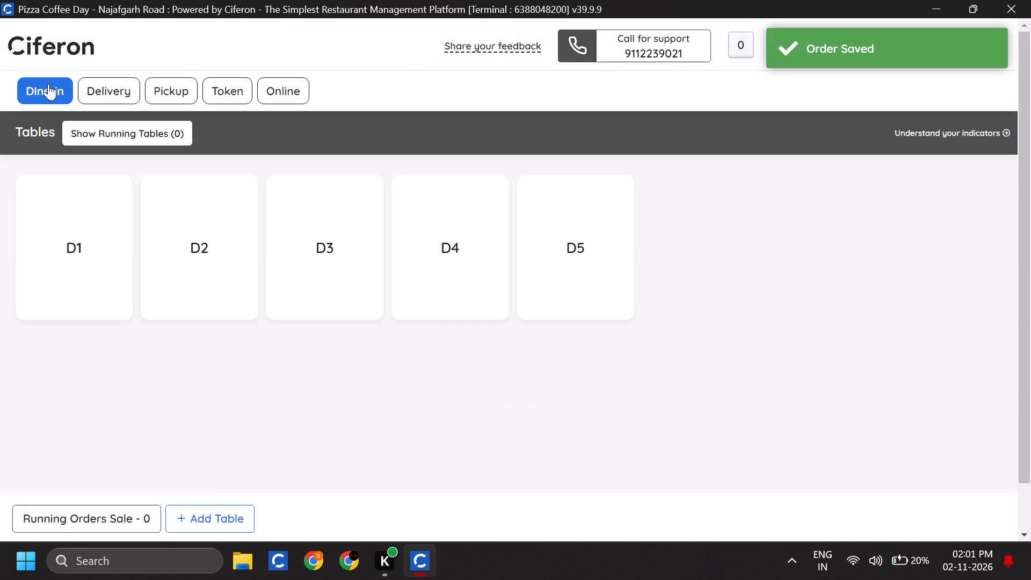
click(89, 239)
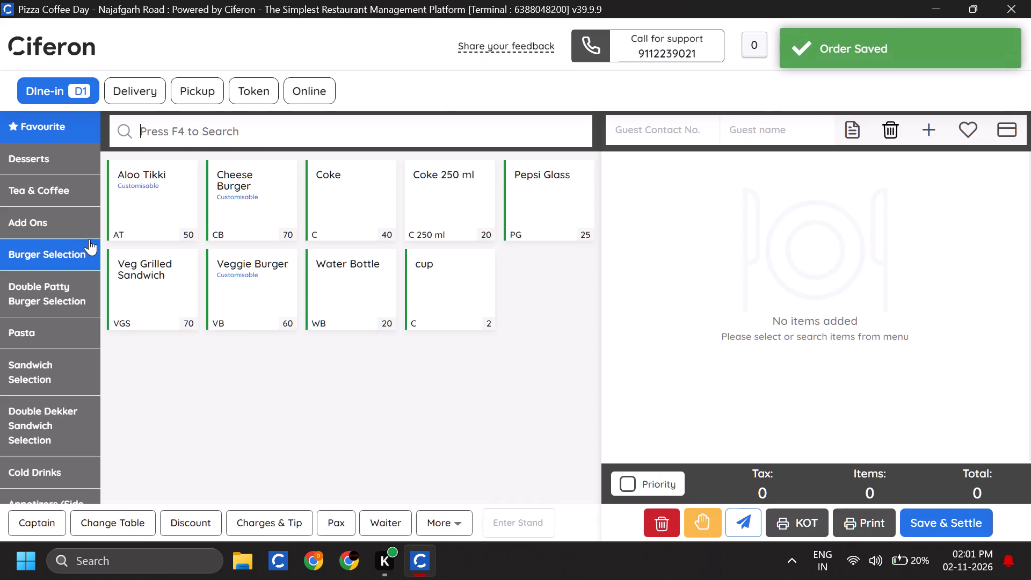
click(62, 358)
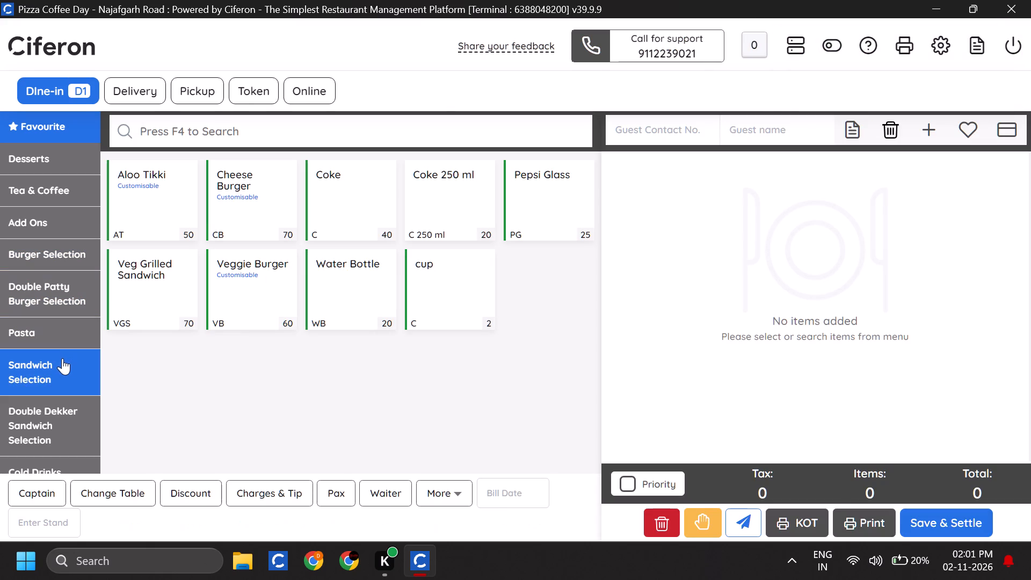
click(136, 295)
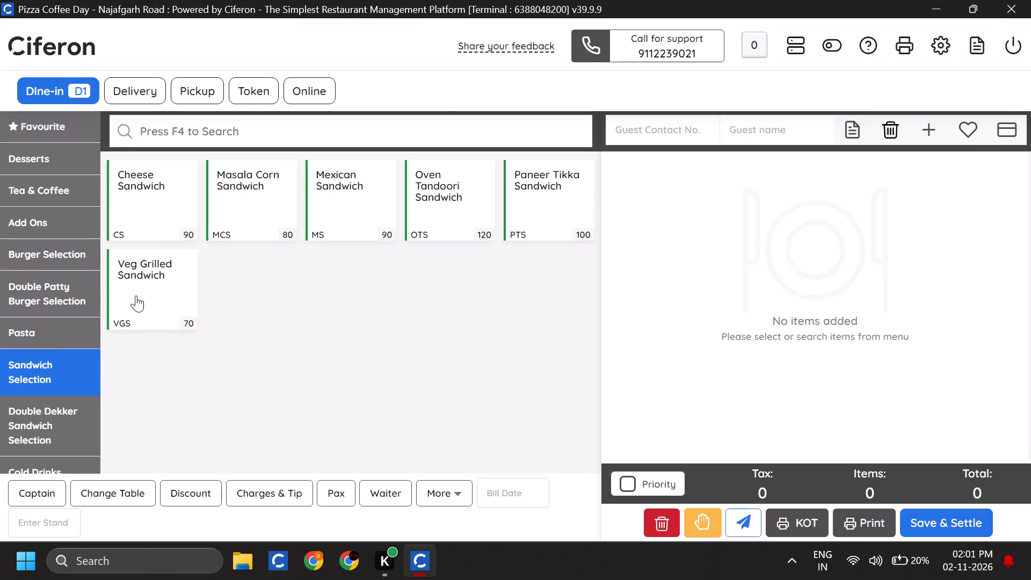
Search the menu for "bla" and add Black Coffee to table D1's order with quantity 2.
click(139, 133)
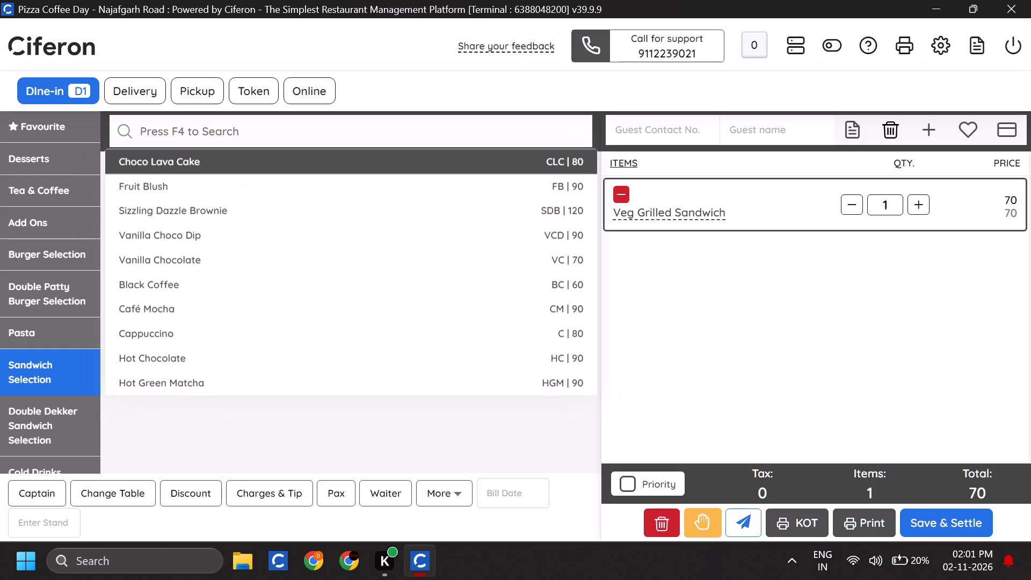
key(b)
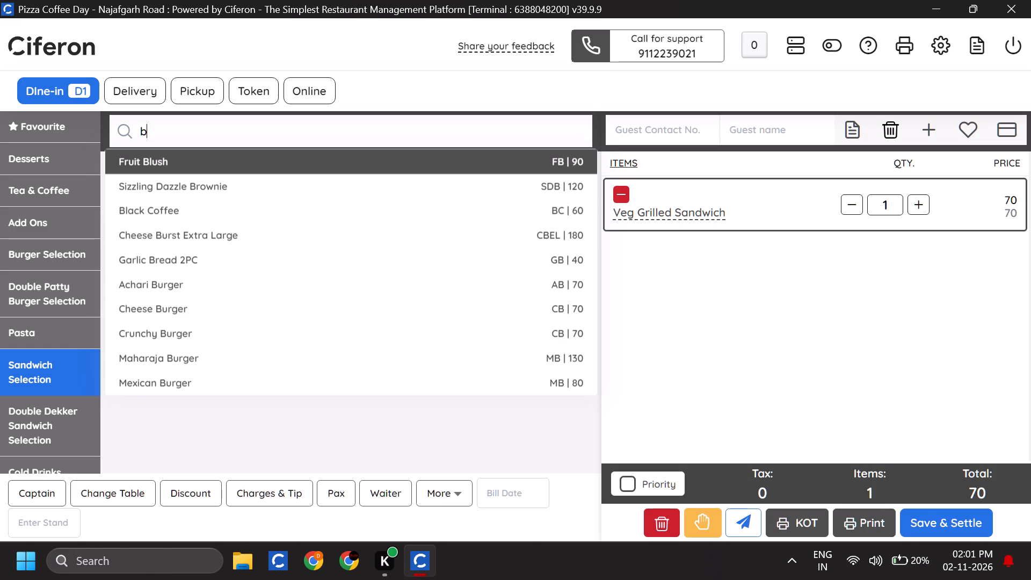
text(la)
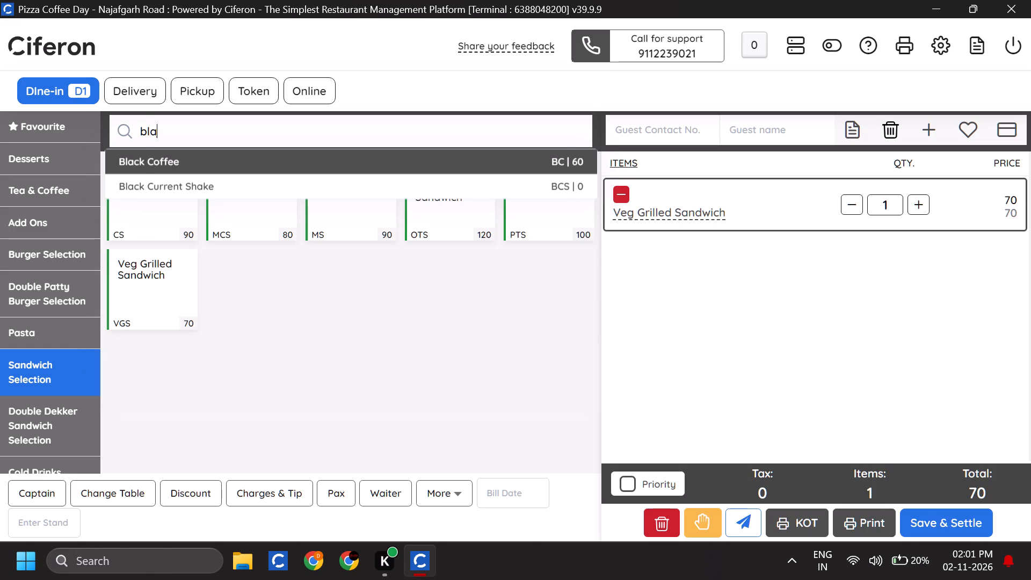
click(138, 162)
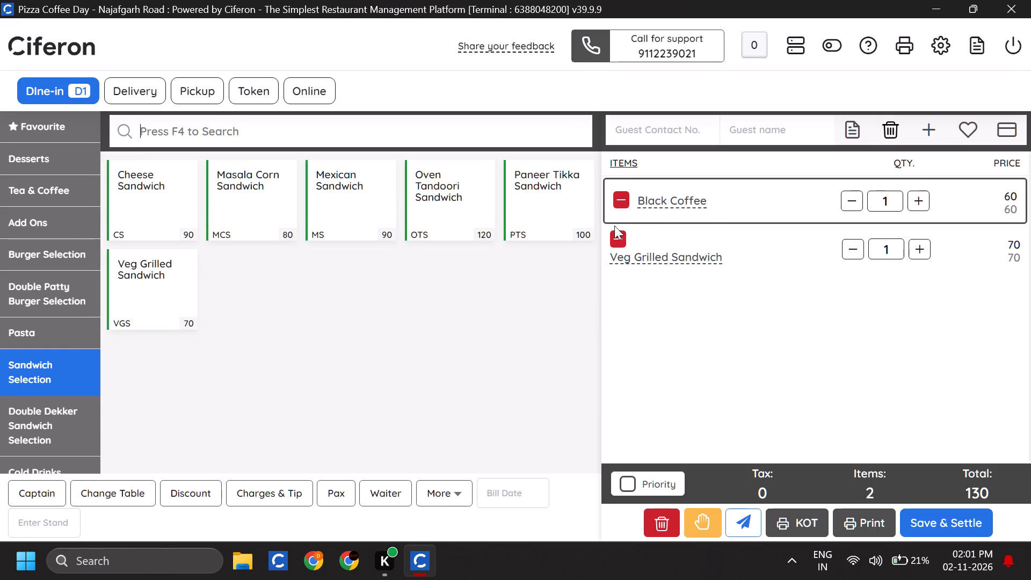
click(917, 199)
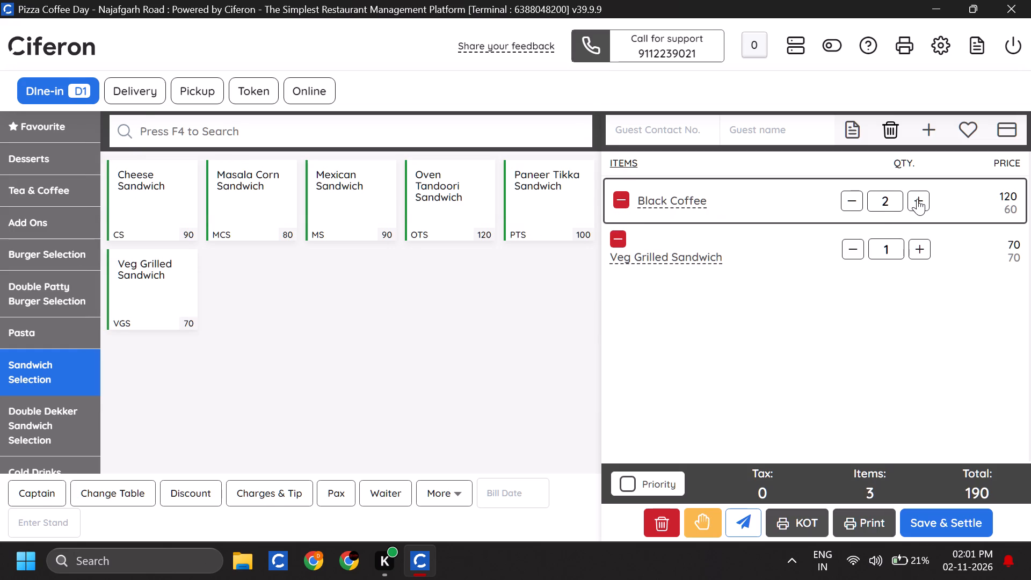
Save and settle table D1's order with Paytm.
click(931, 522)
click(408, 222)
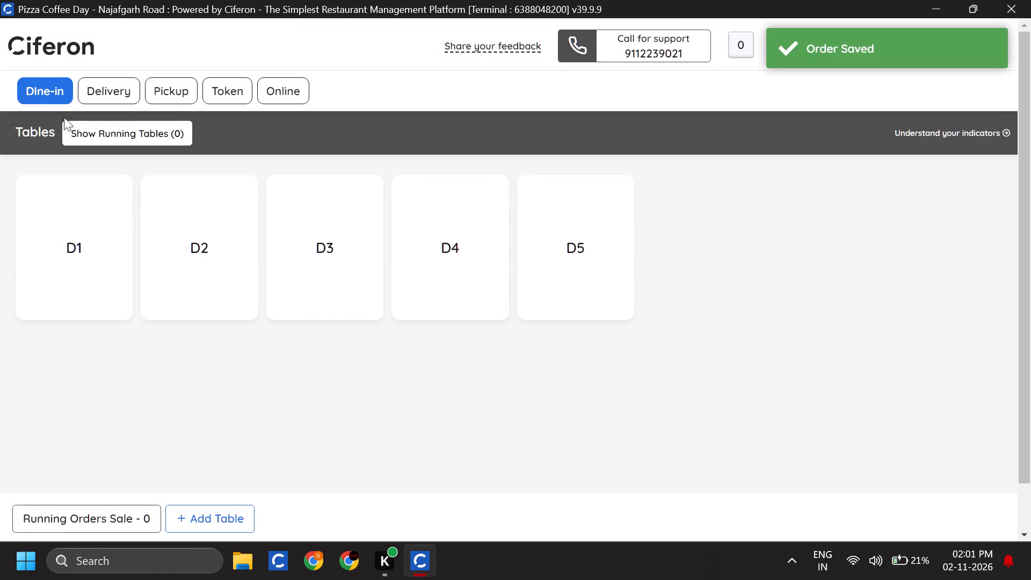
Open an order for dine-in table D2 and add one Veg Grilled Sandwich from the Sandwich Selection.
click(46, 79)
click(221, 249)
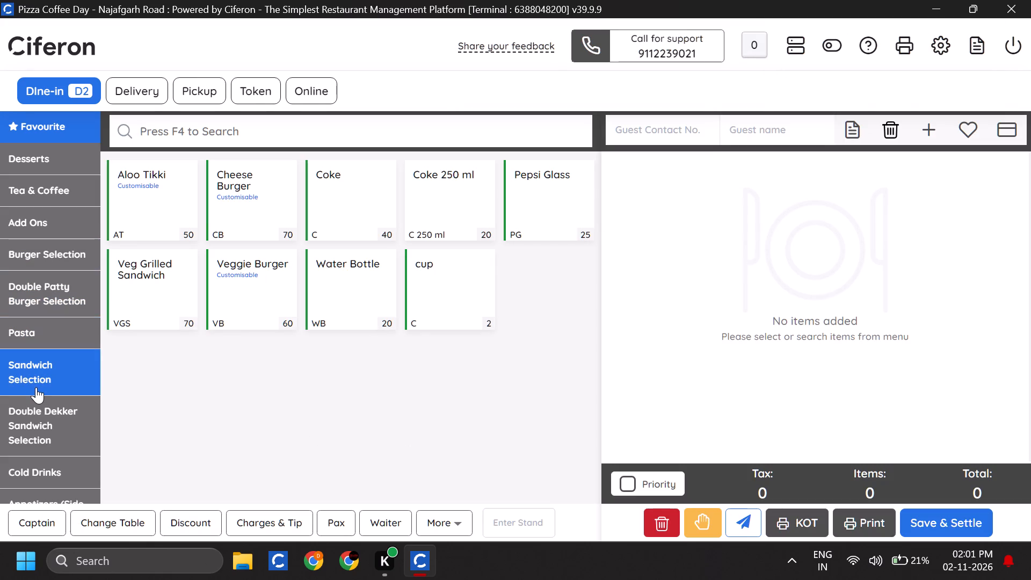
click(34, 372)
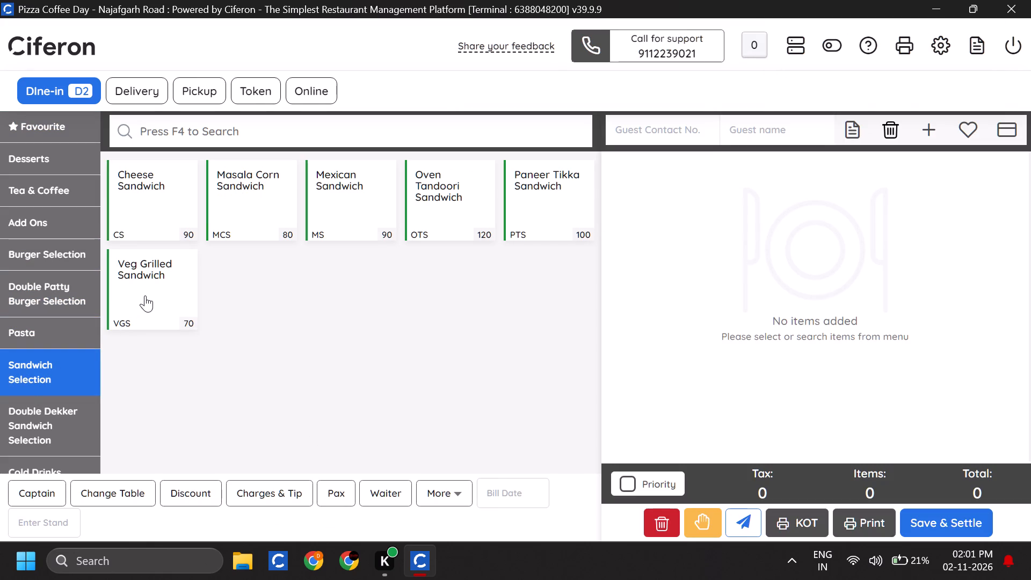
click(145, 295)
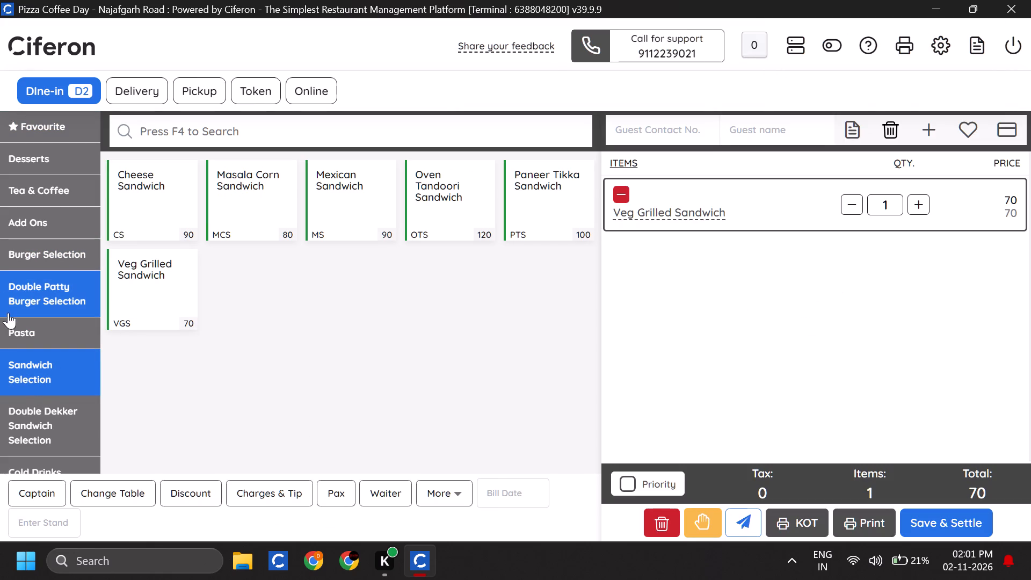
Add one Aloo Wrap from the Wraps category to table D2's order.
scroll(8, 313, down, 4)
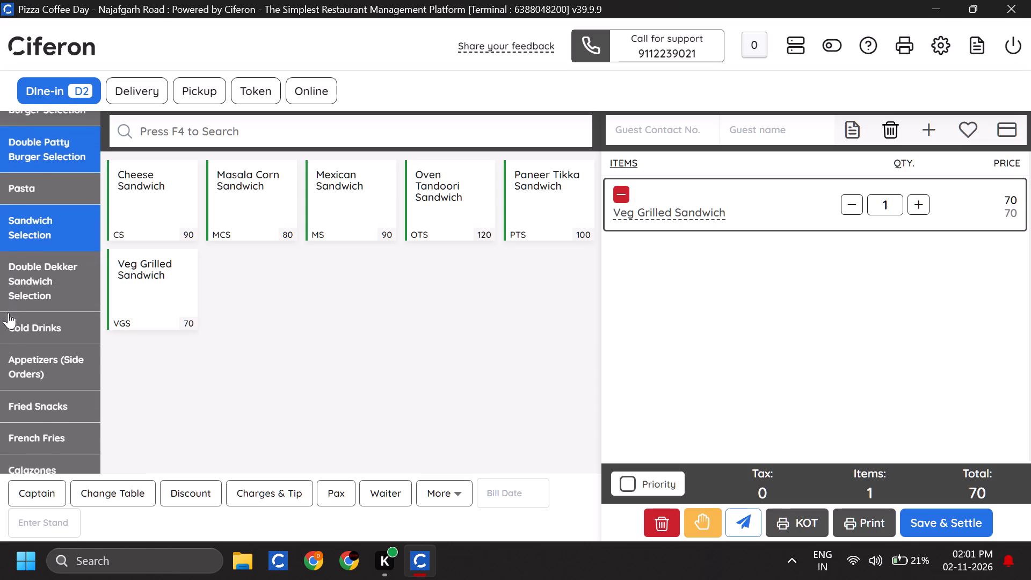
scroll(8, 313, down, 4)
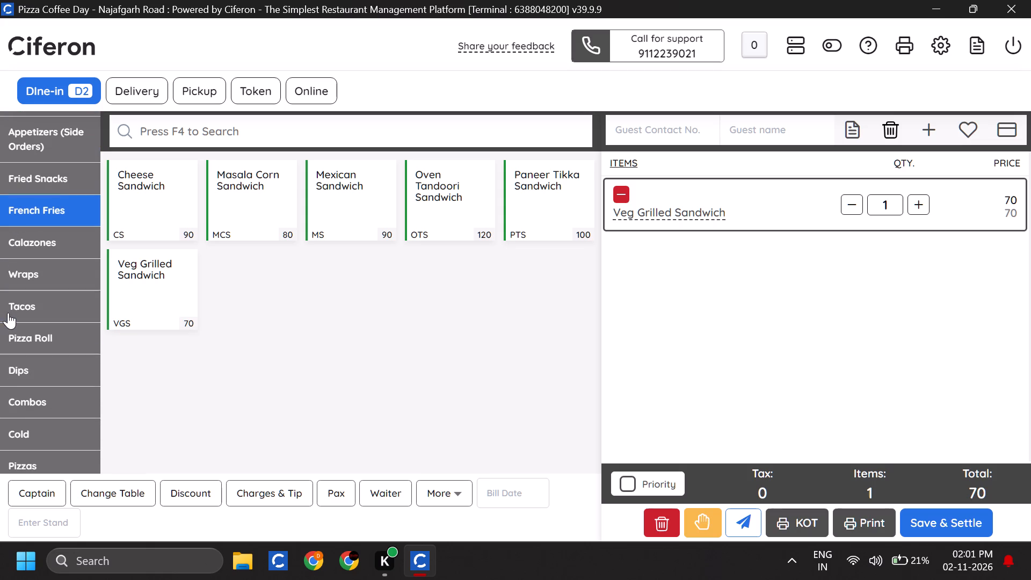
scroll(8, 313, down, 1)
click(34, 273)
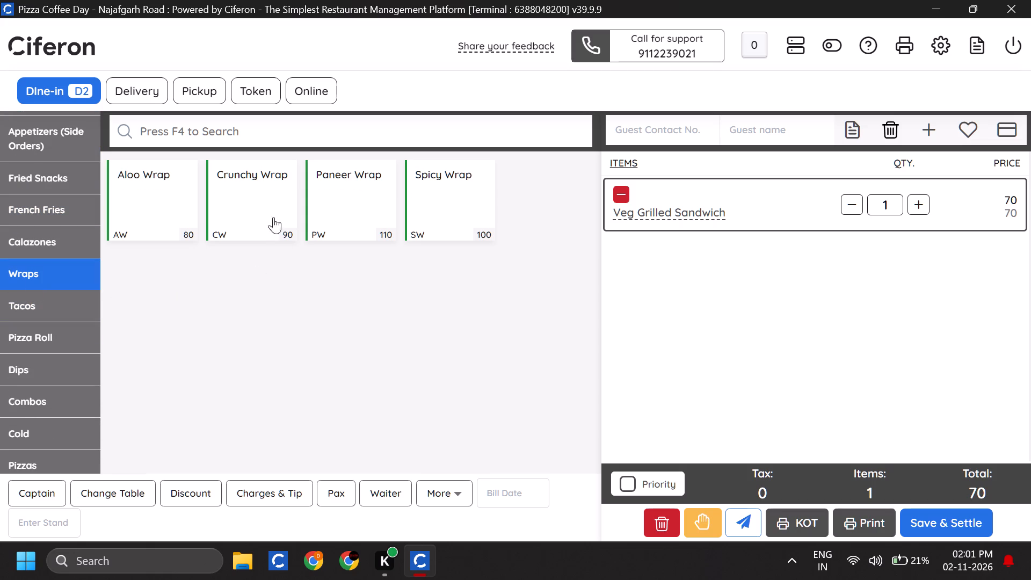
click(172, 211)
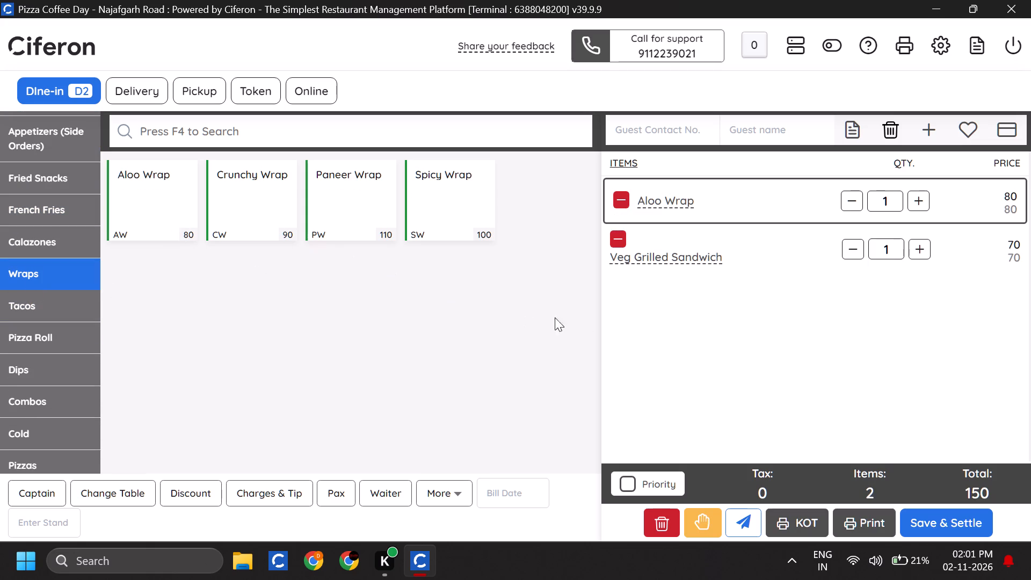
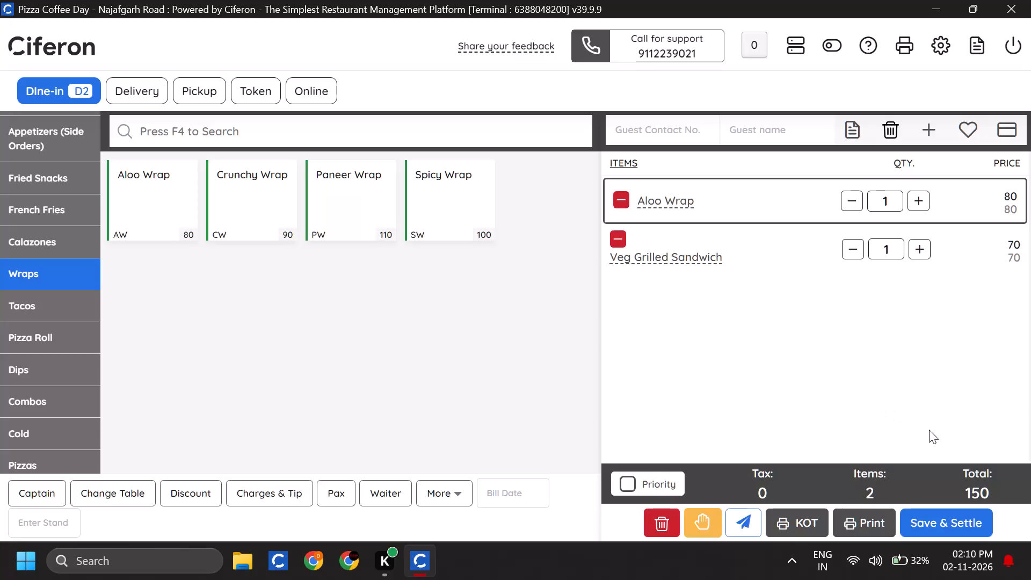
Open the settlement options for table D2's order, dismiss them without choosing a payment method, and return to the dine-in tables overview.
click(948, 527)
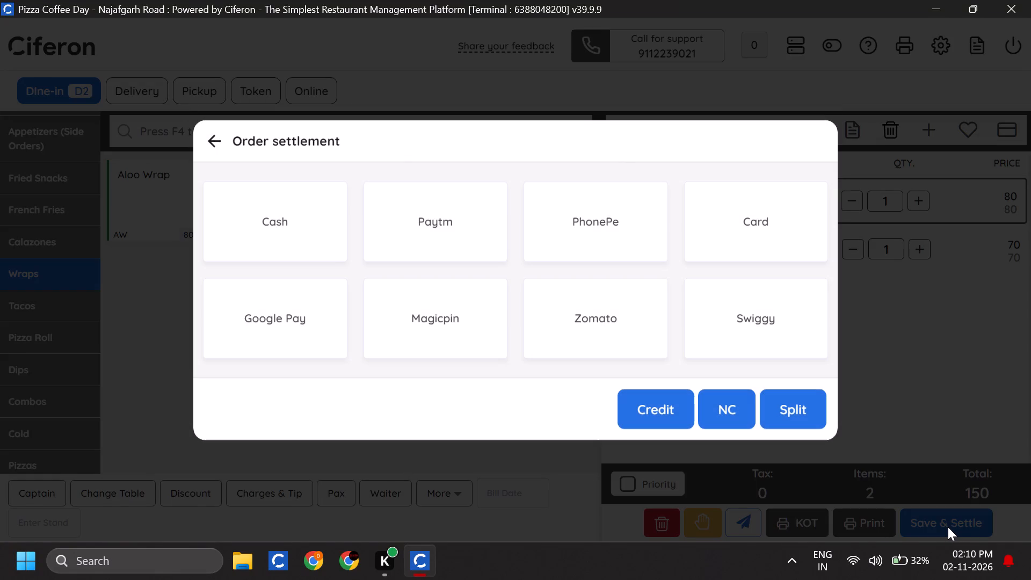
click(982, 393)
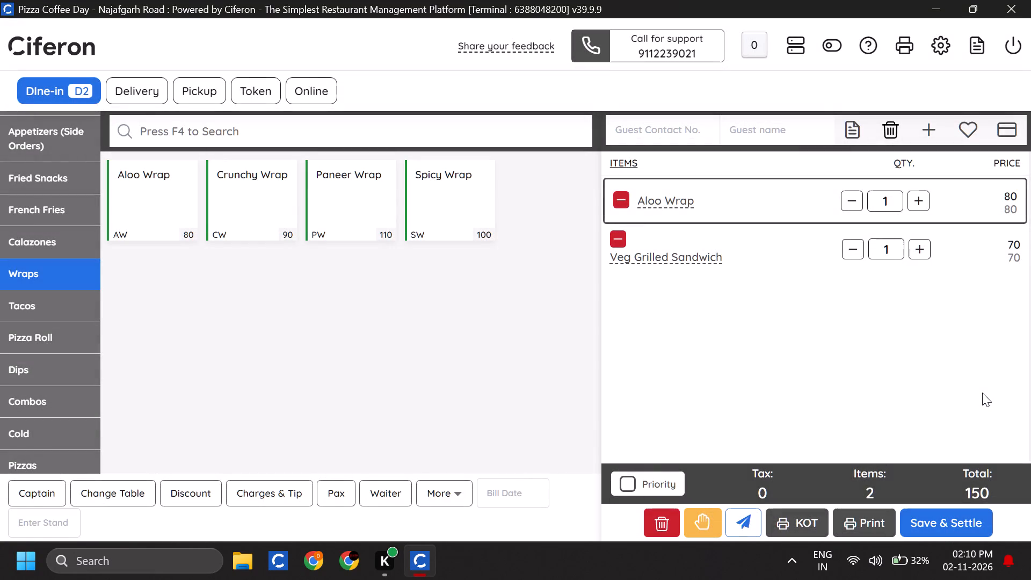
click(49, 93)
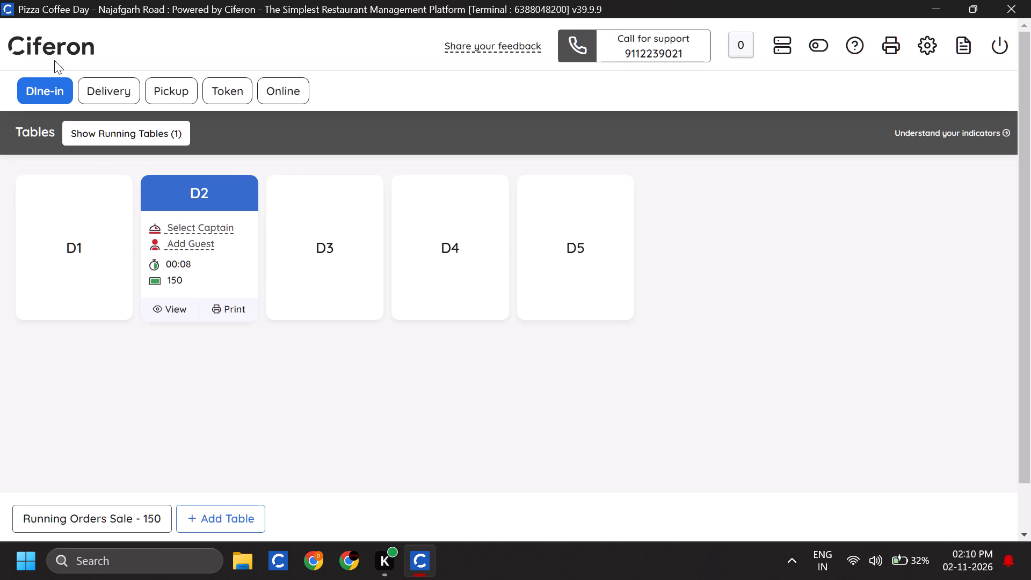
View the Sales Dashboard and return to the POS tables overview.
click(54, 60)
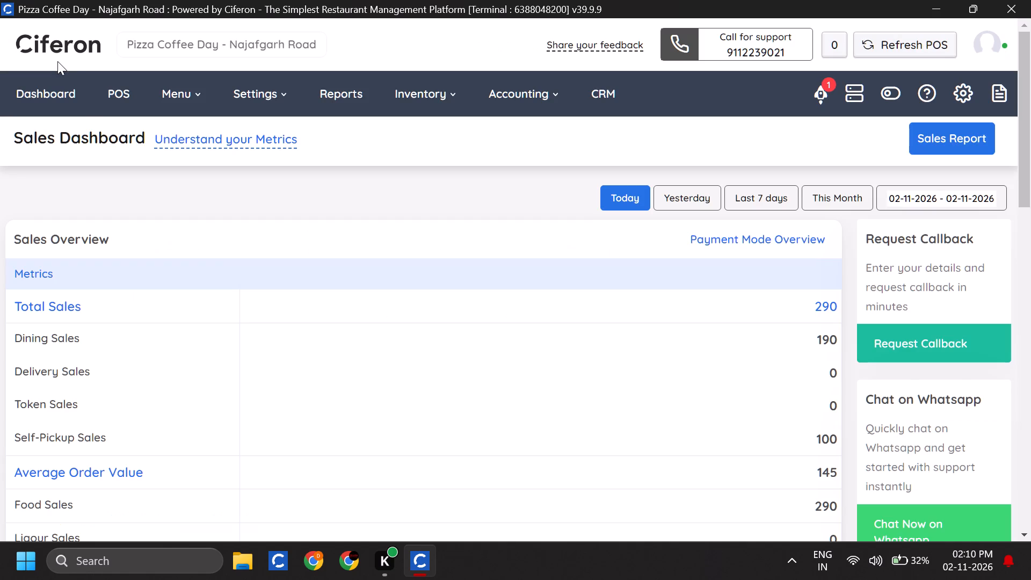
click(118, 94)
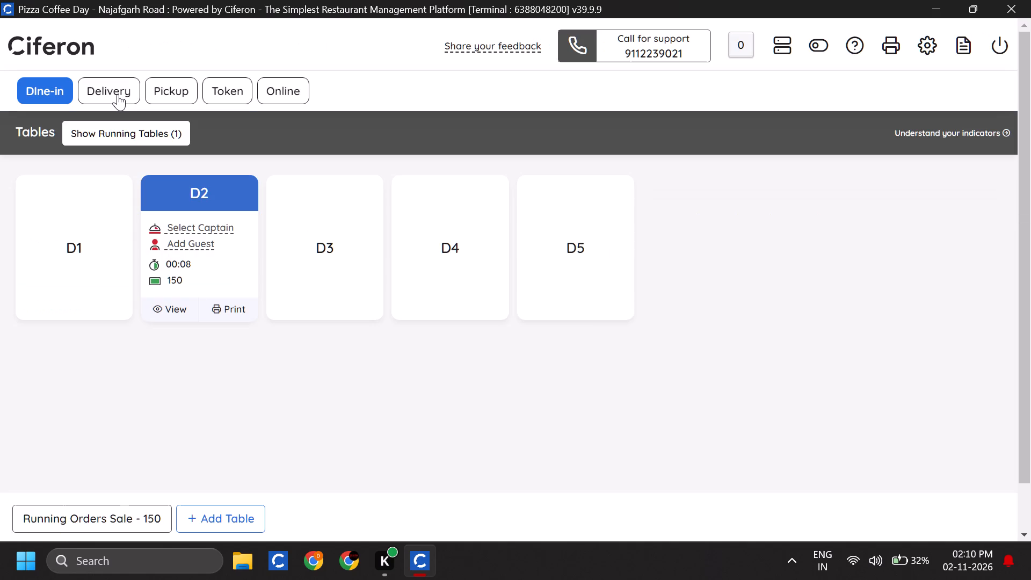
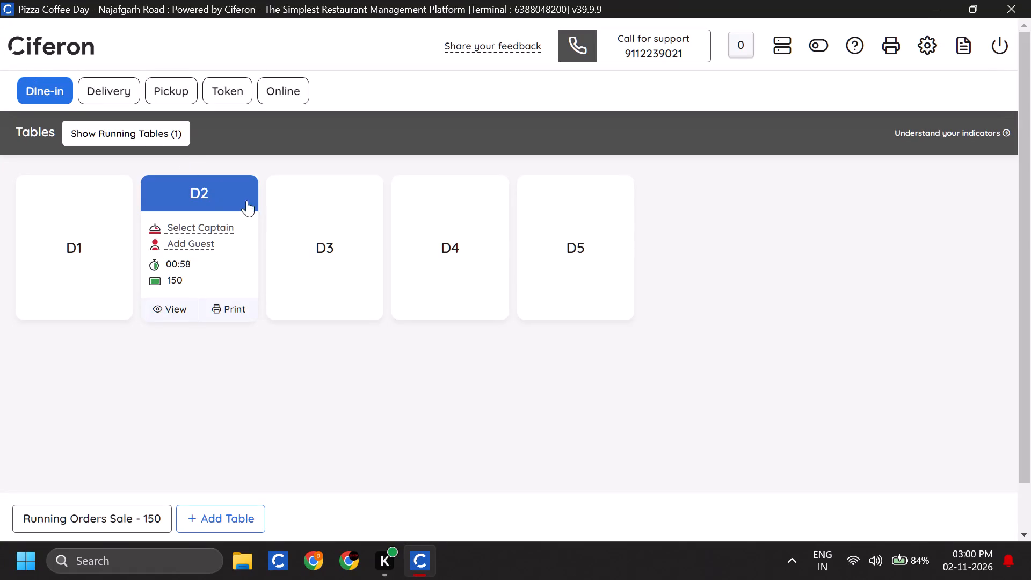
View table D2's running order and return to the dine-in tables overview.
click(214, 191)
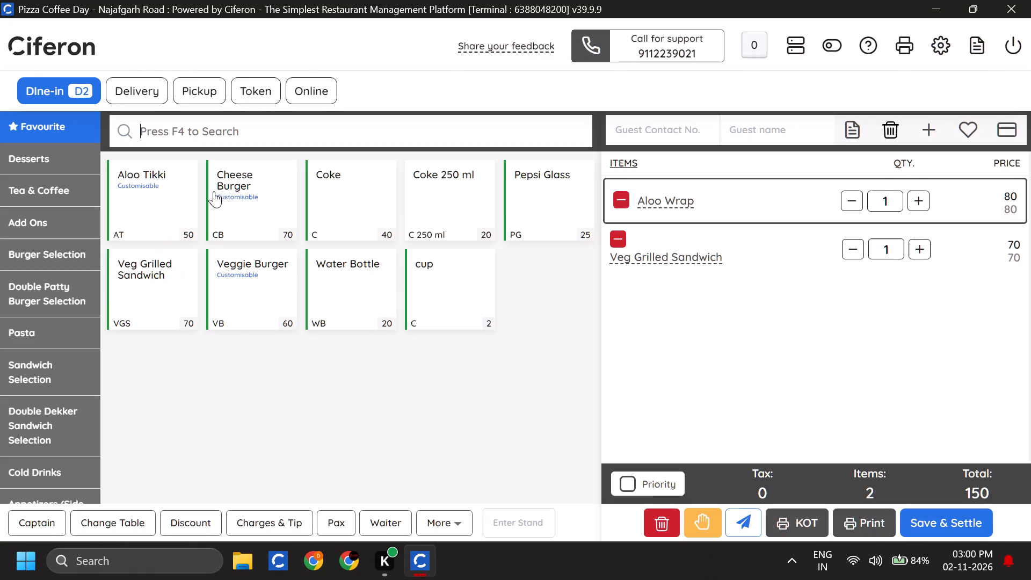
click(50, 91)
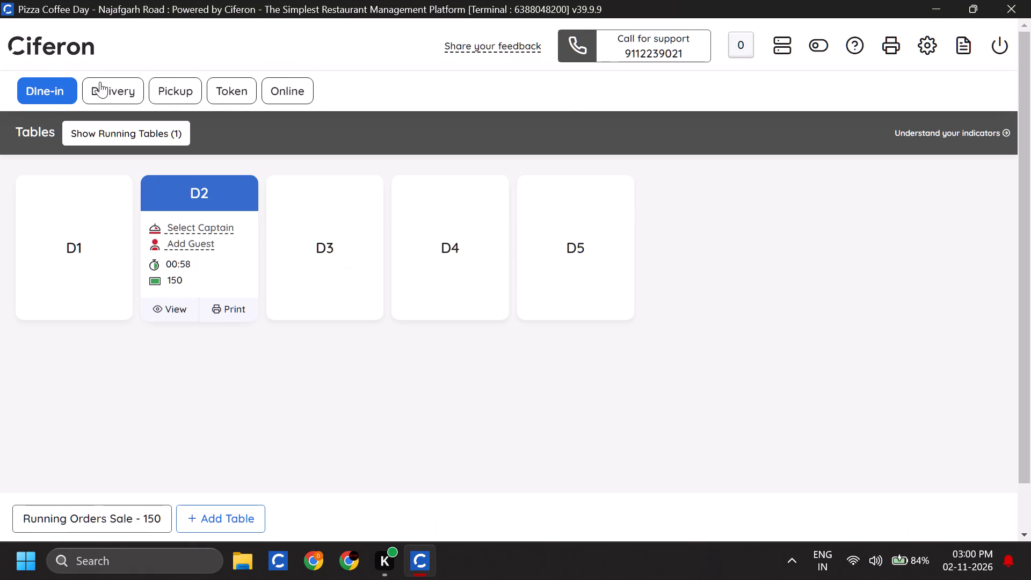
Open the self-pickup orders overview.
click(169, 84)
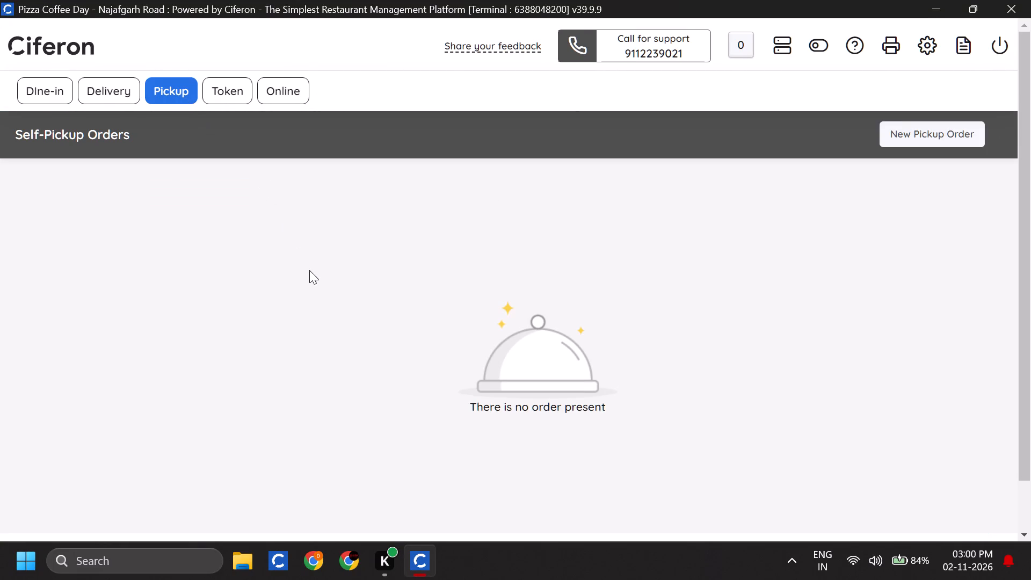
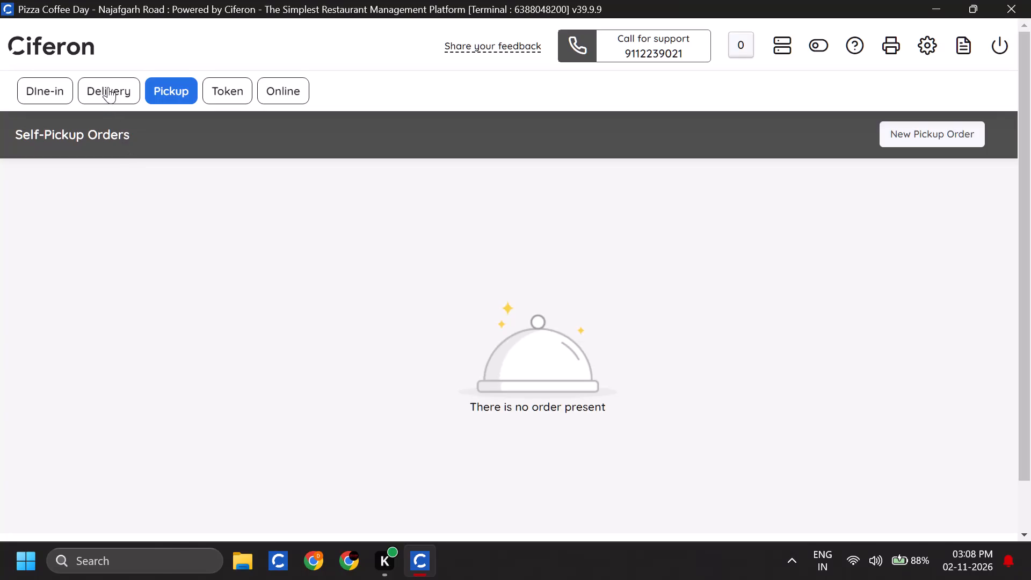
Open dine-in table D2's running order and settle it with Paytm as the payment method.
click(42, 88)
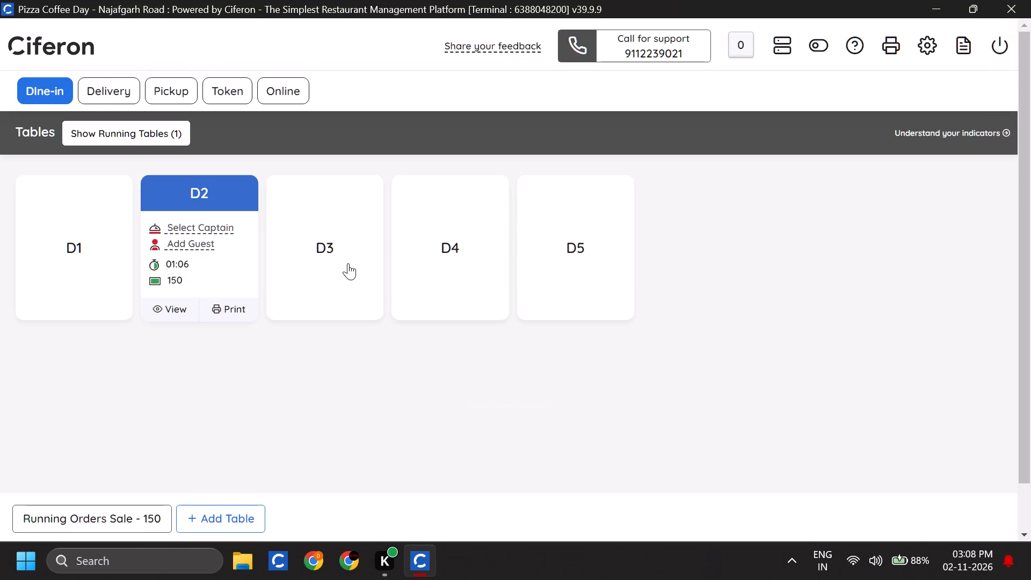
click(236, 185)
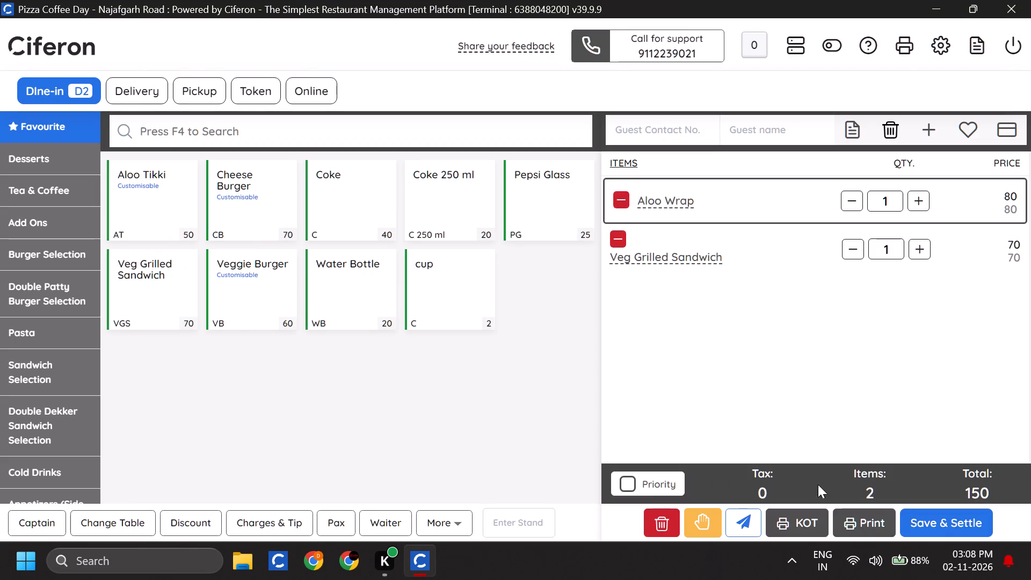
click(931, 520)
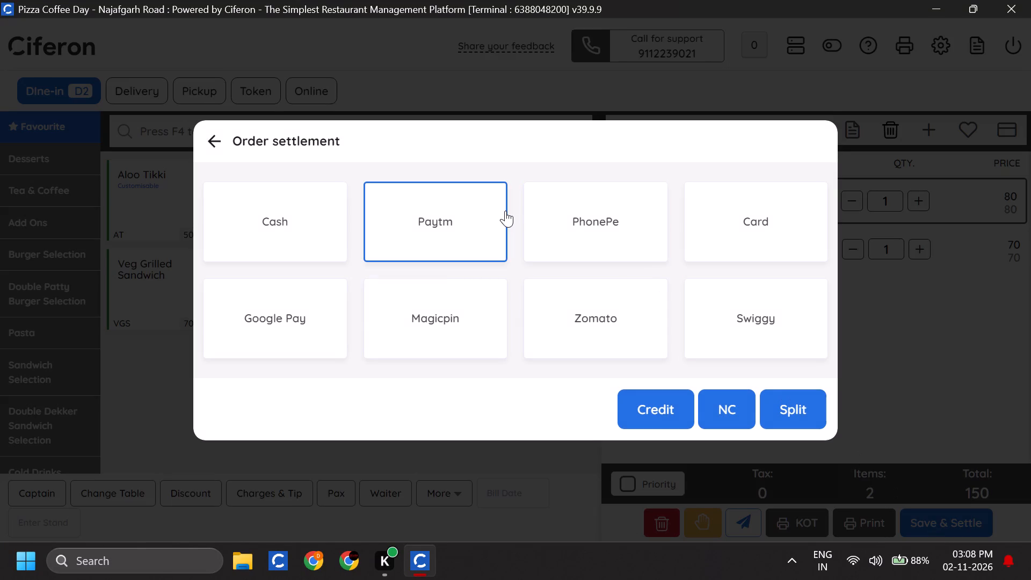
double_click(505, 211)
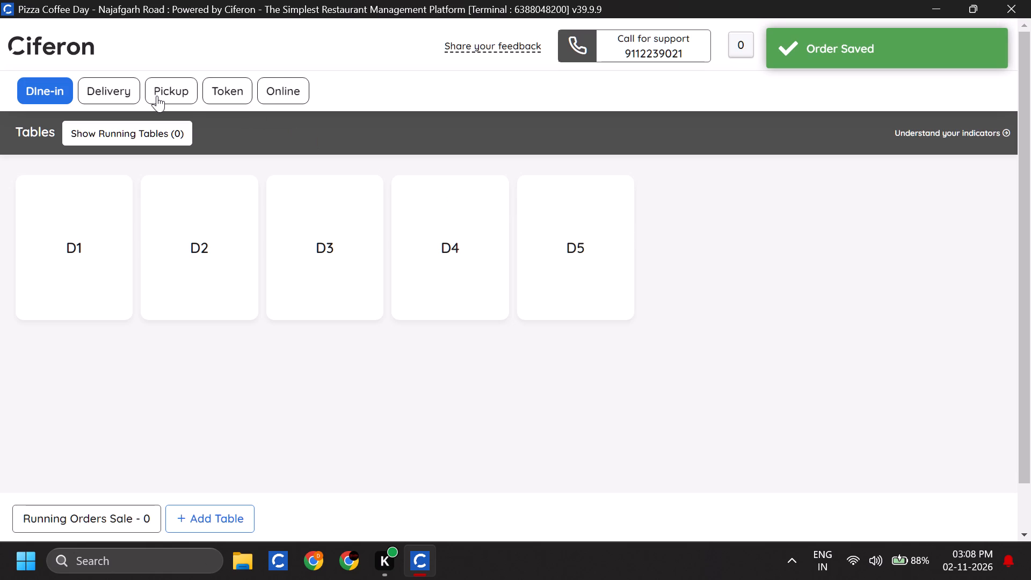
Create a new pickup order with three Veg Grilled Sandwiches and leave it running in the self-pickup orders overview.
click(164, 92)
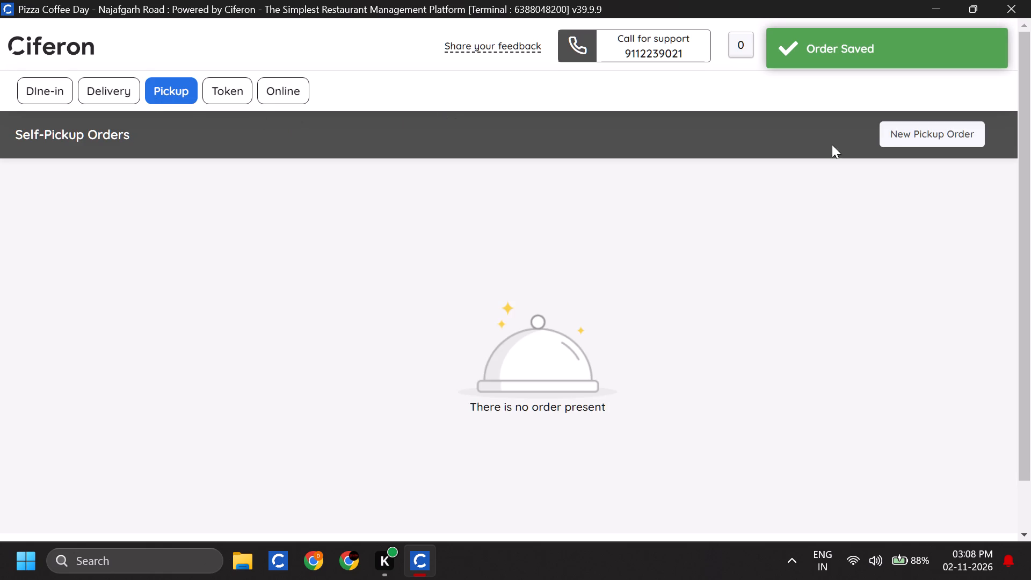
click(903, 127)
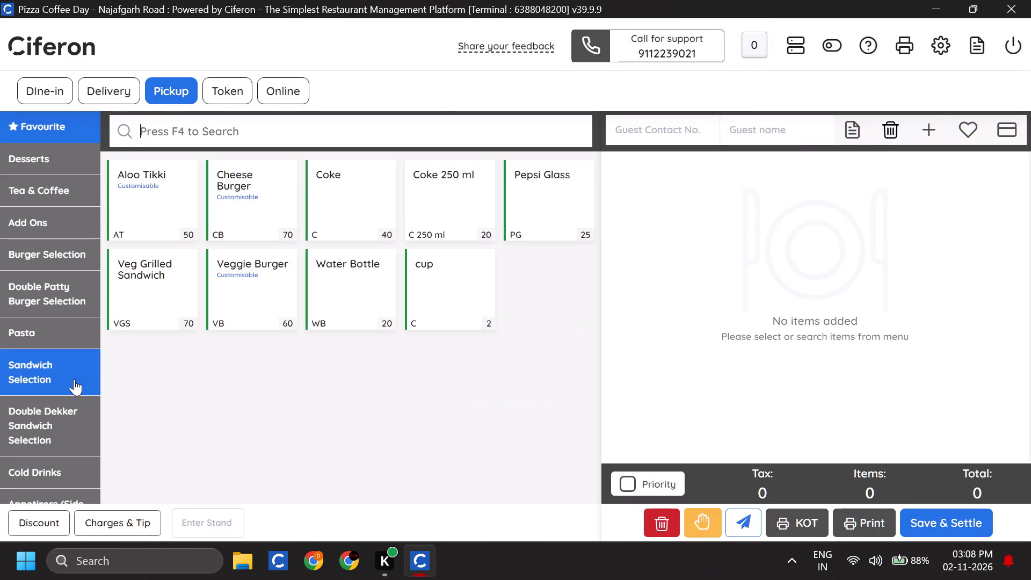
click(64, 366)
click(149, 276)
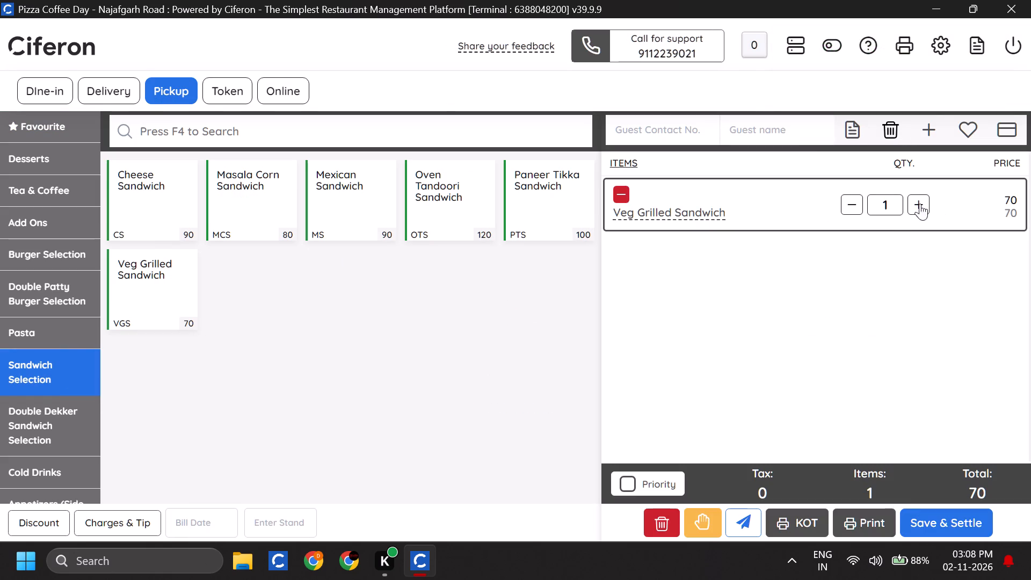
double_click(914, 201)
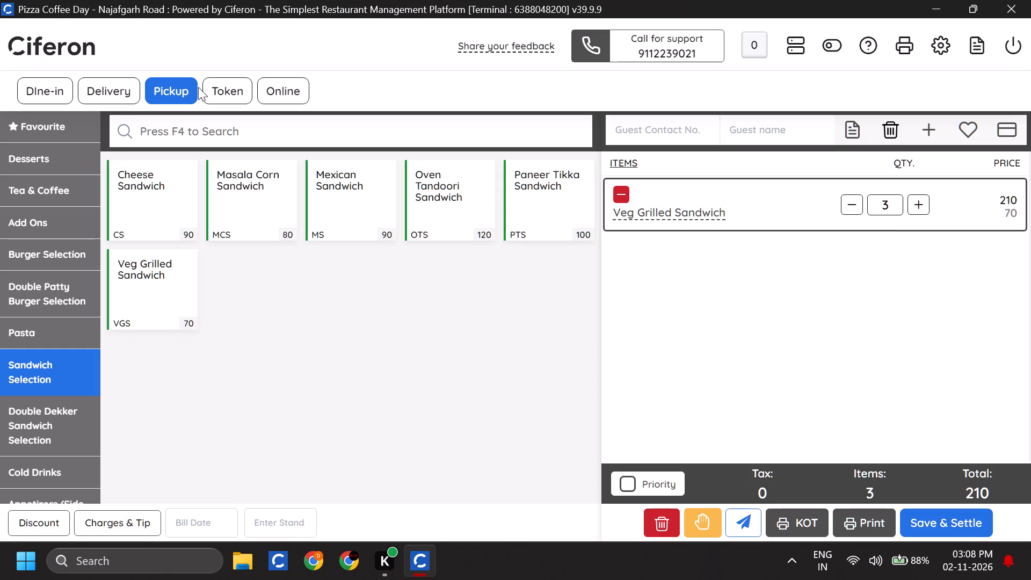
click(181, 88)
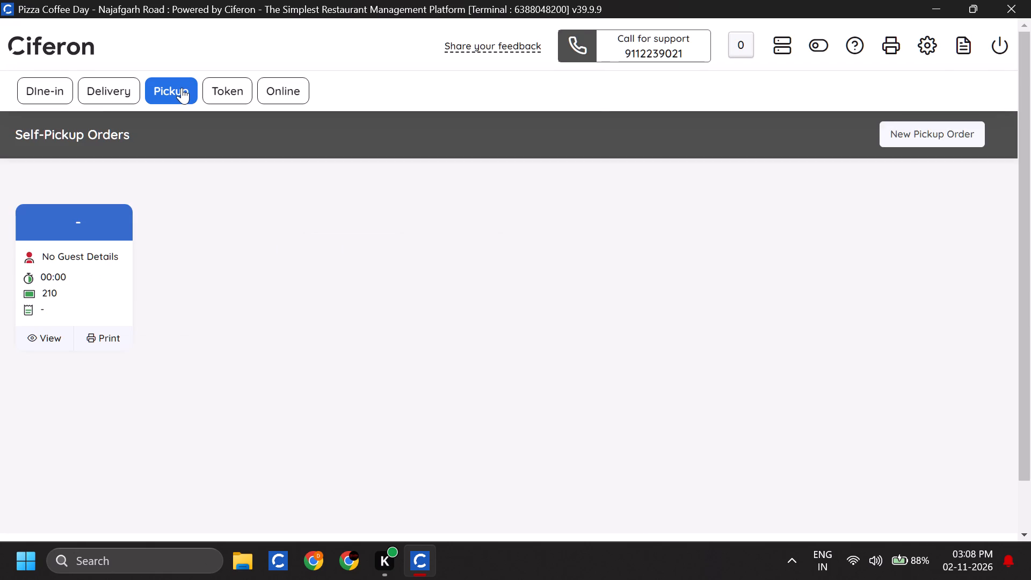
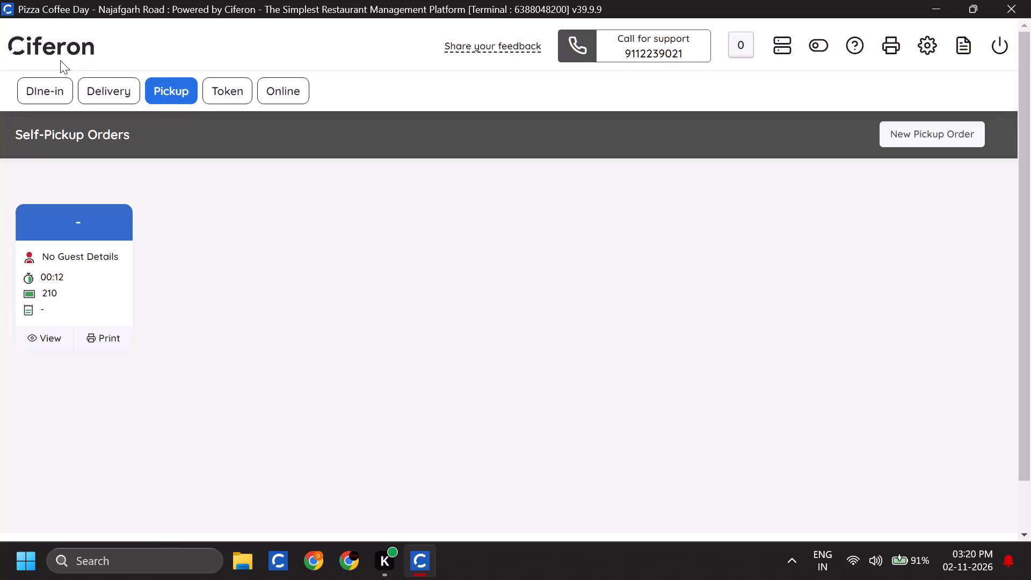
Open dine-in table D3 for a new order.
click(43, 96)
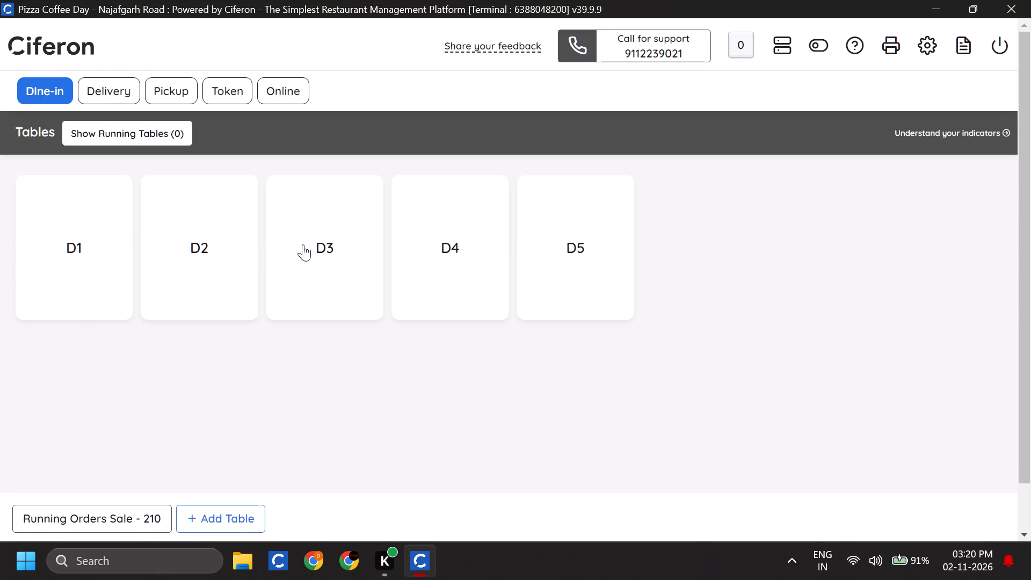
click(305, 244)
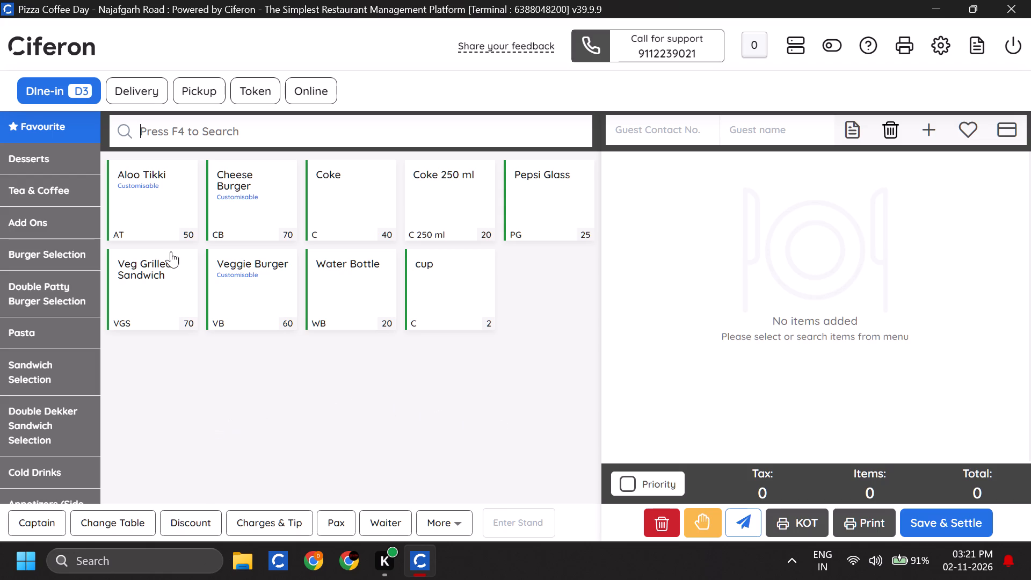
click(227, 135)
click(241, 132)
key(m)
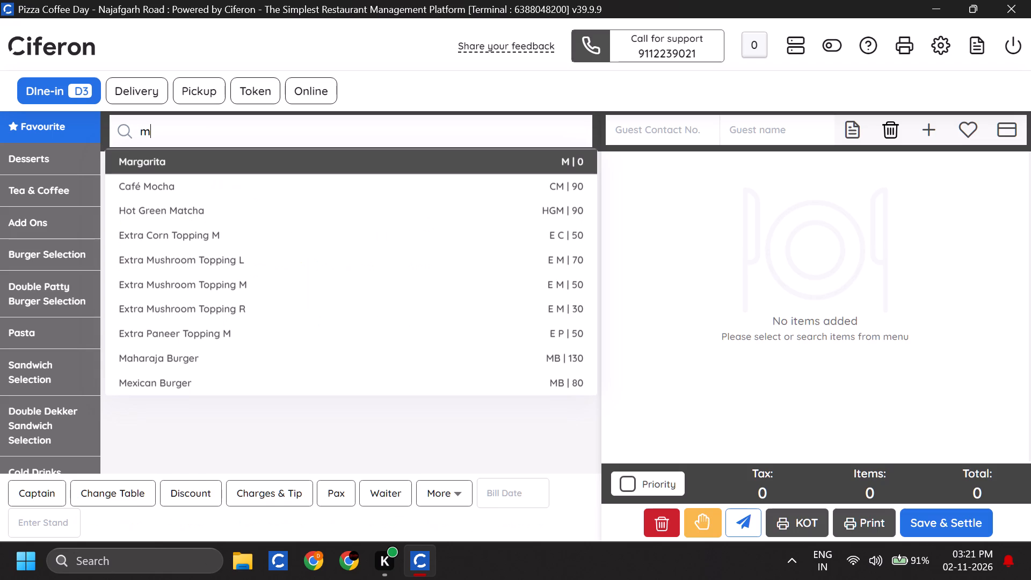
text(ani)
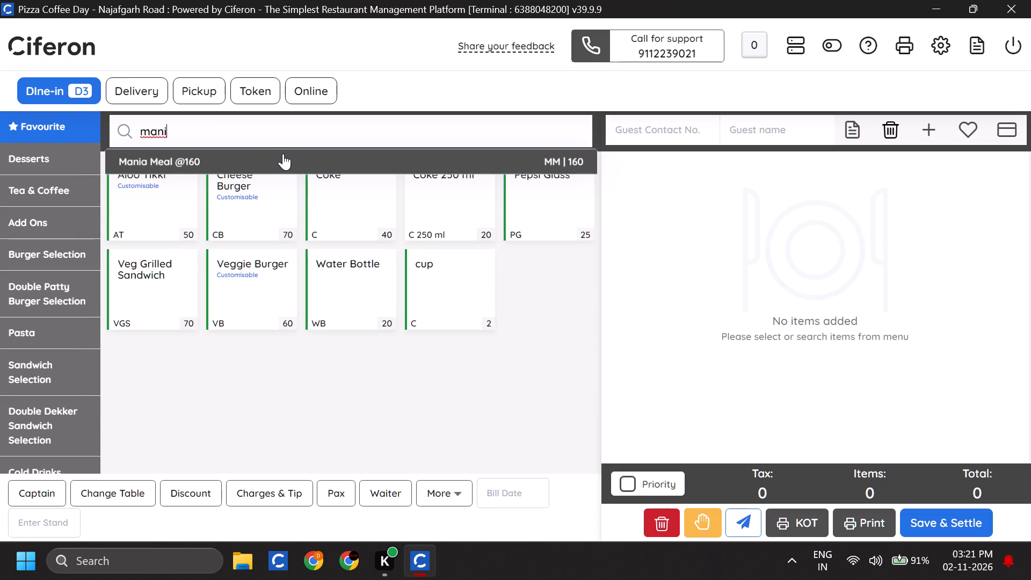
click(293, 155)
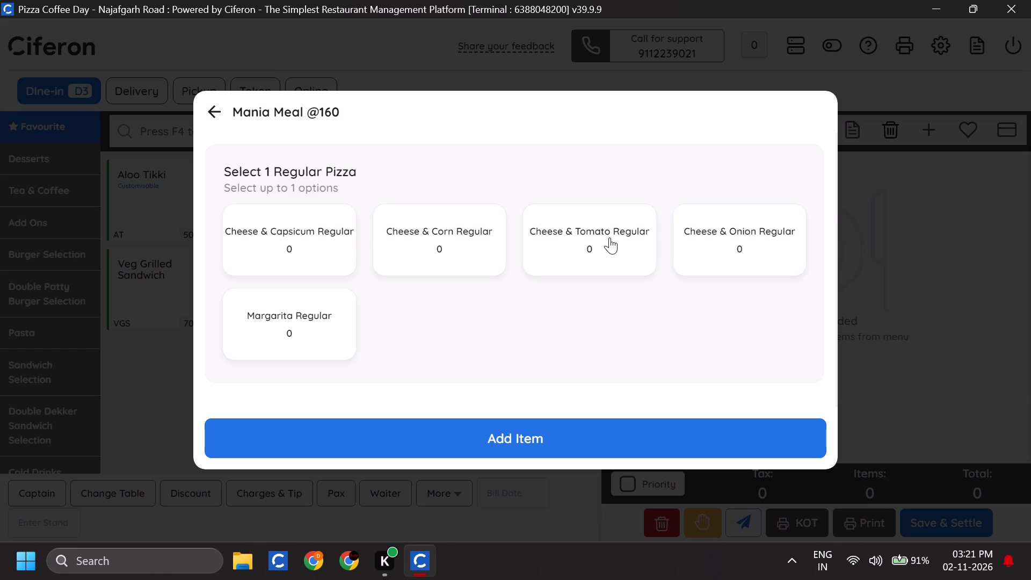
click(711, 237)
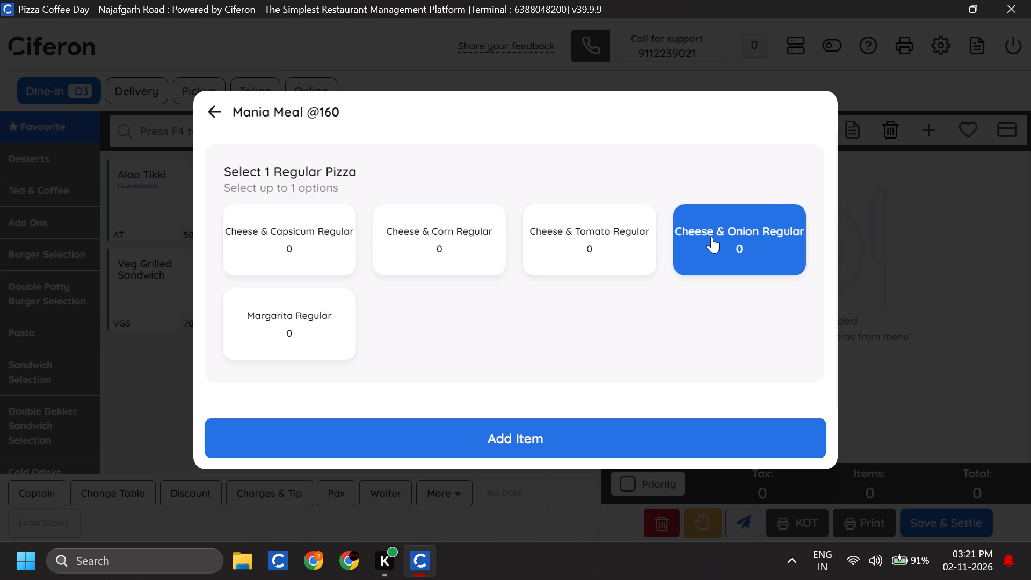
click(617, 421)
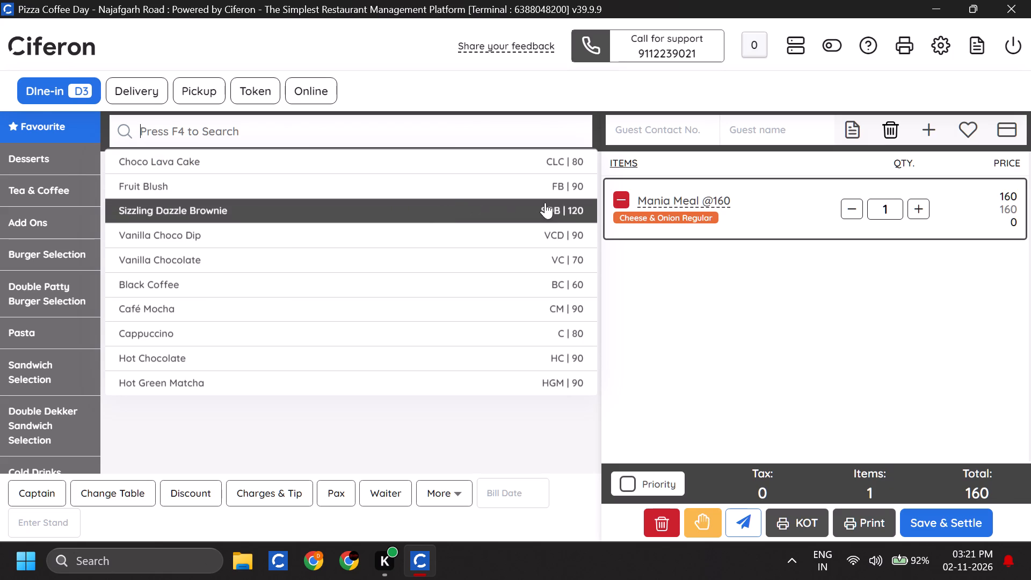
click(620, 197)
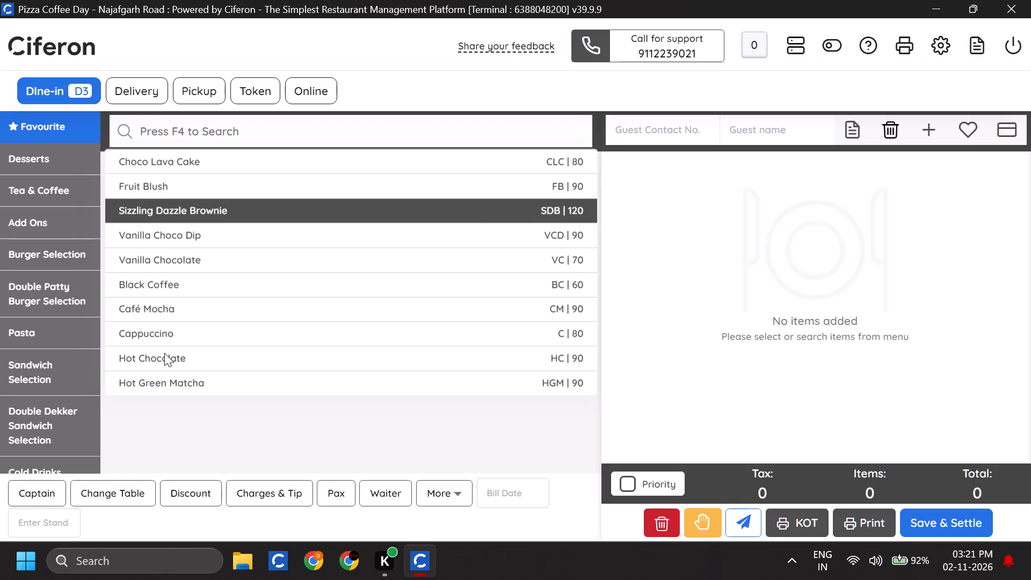
click(216, 123)
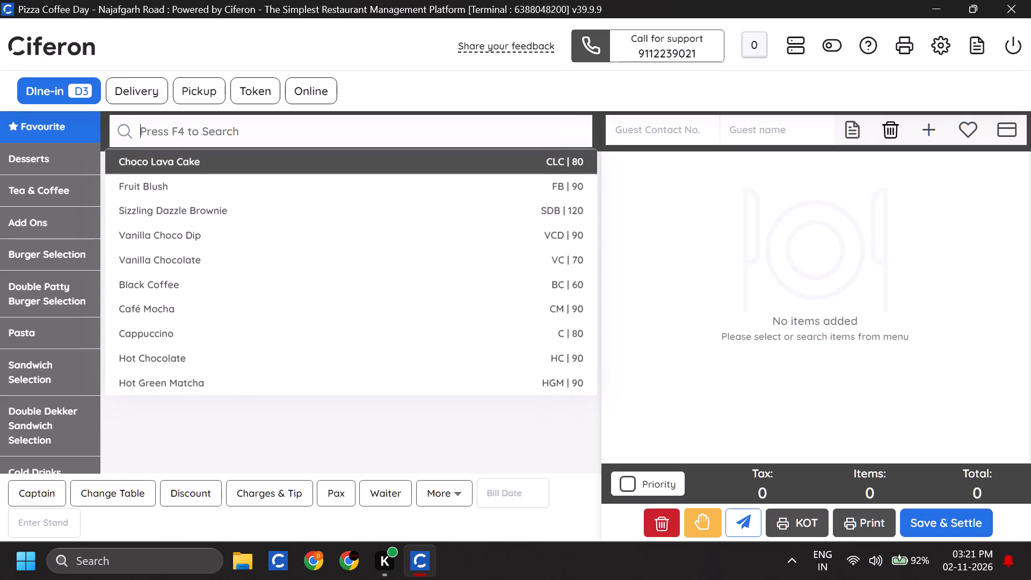
key(m)
text(an)
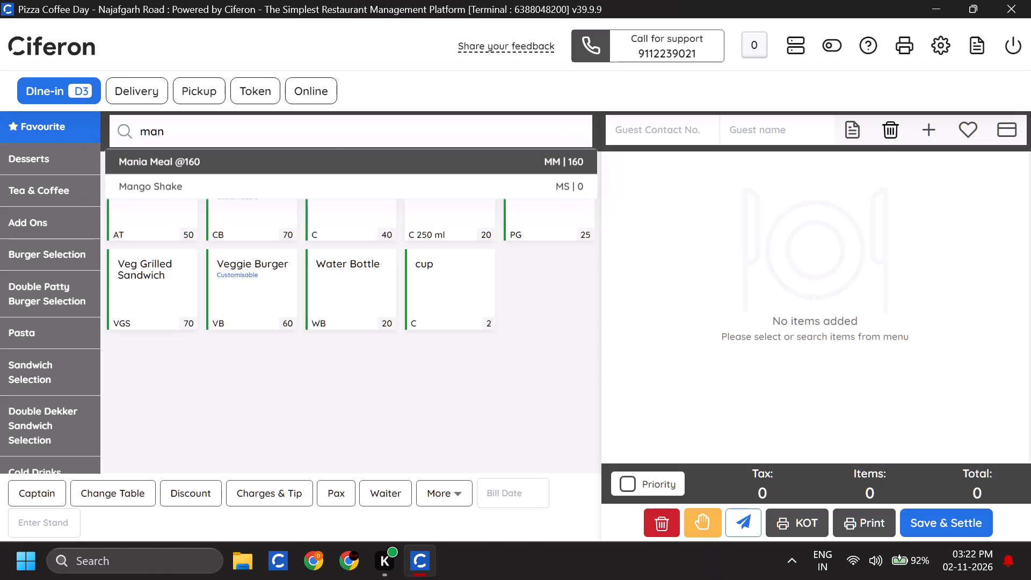
click(466, 154)
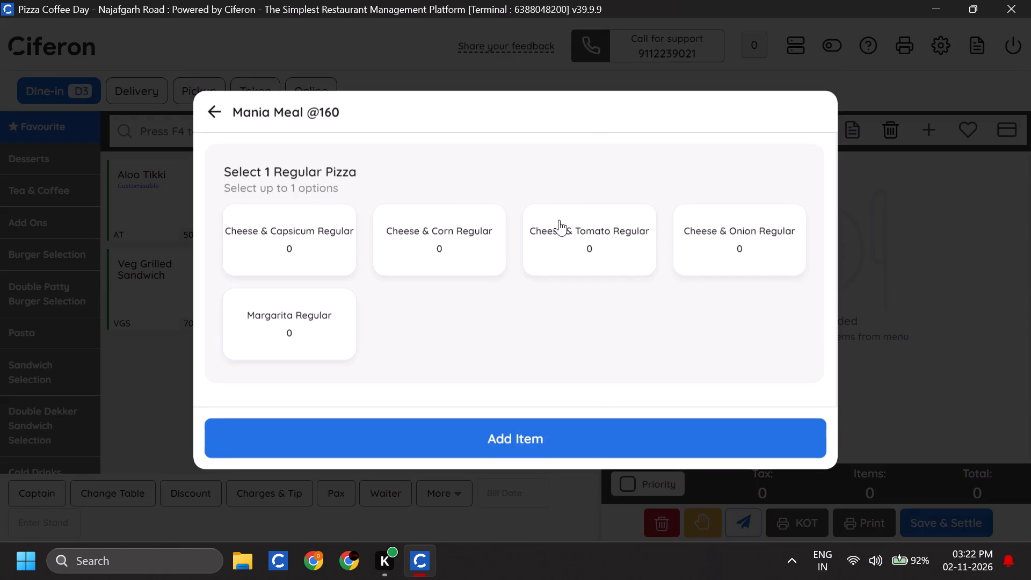
click(701, 236)
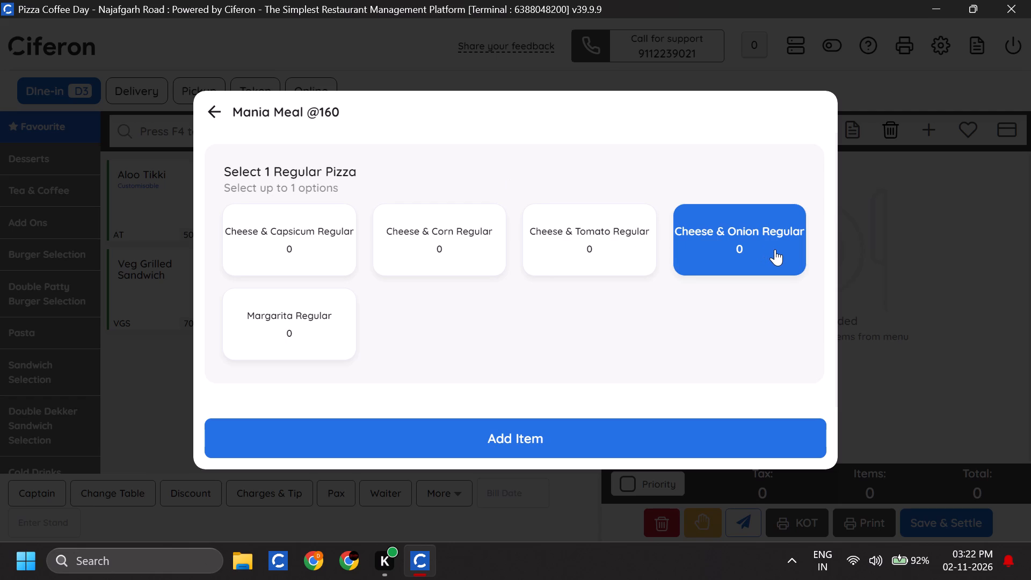
click(636, 445)
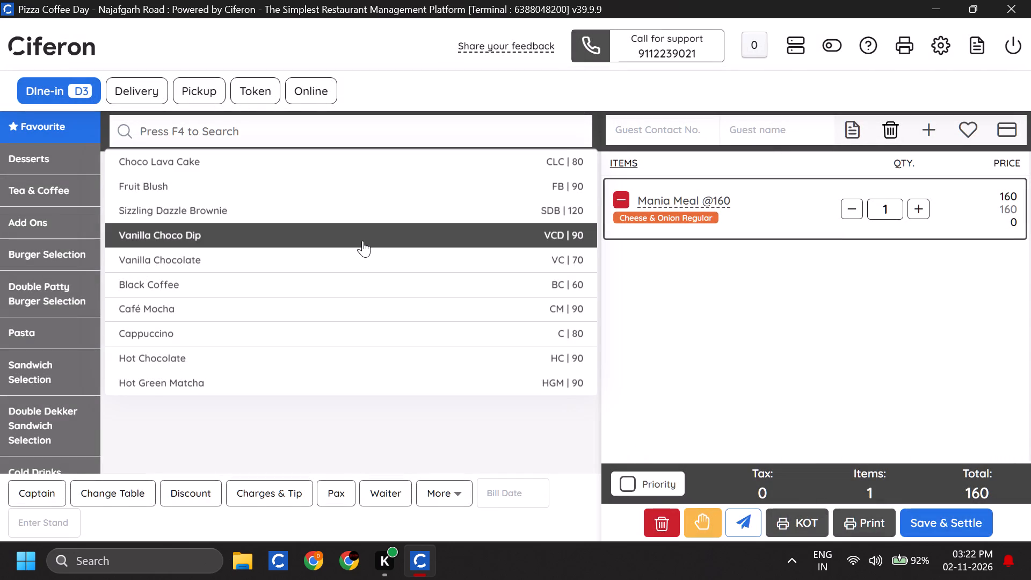
Add one Extra Mushroom Topping R to D3's order and leave it running in the dine-in tables overview.
click(275, 133)
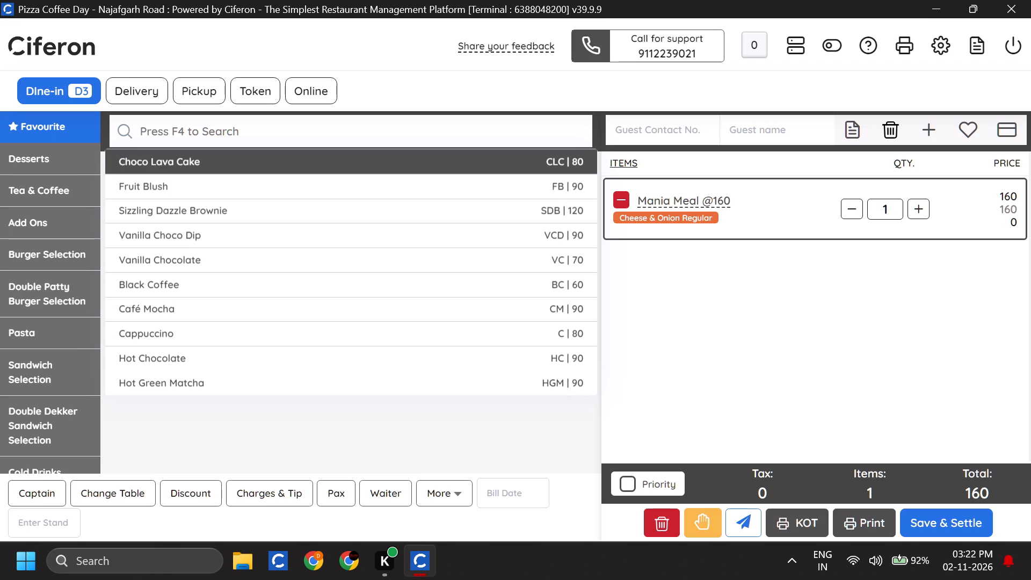
text(top)
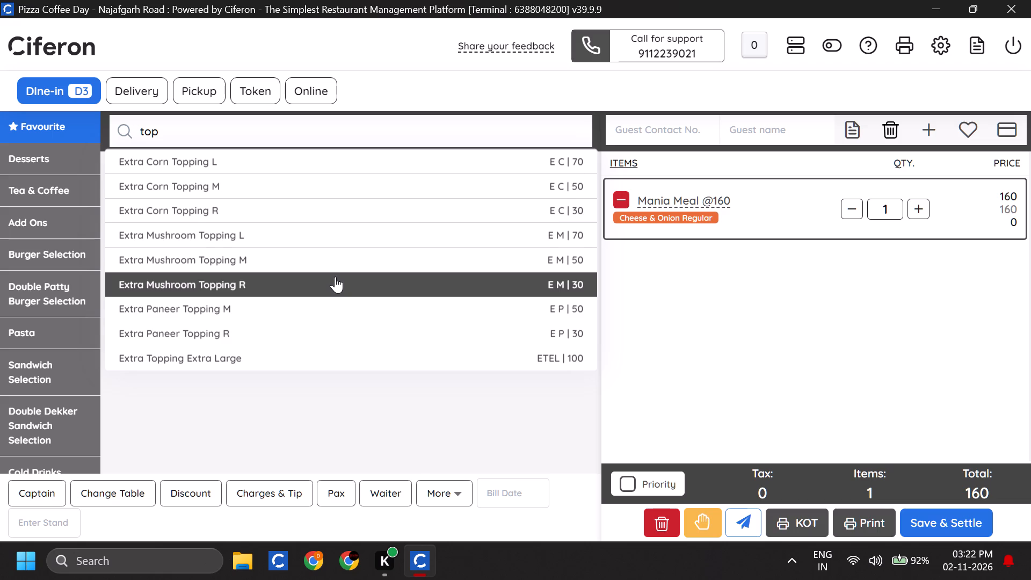
click(335, 277)
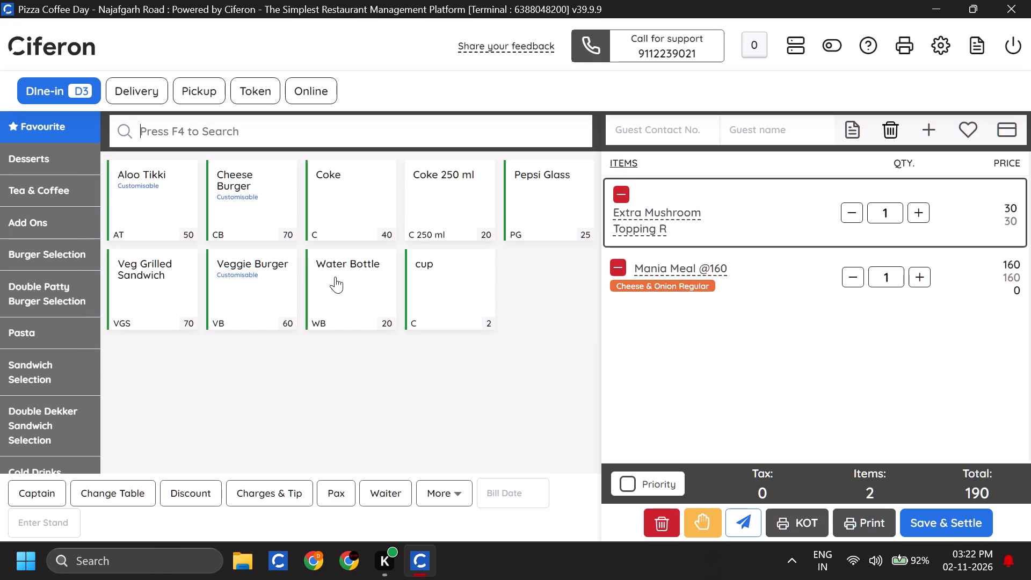
click(47, 96)
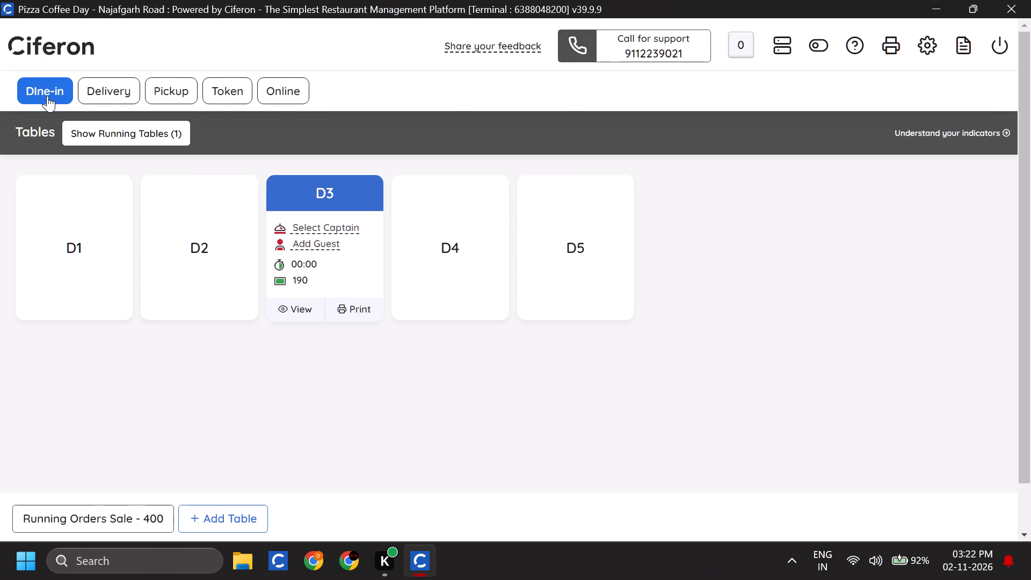
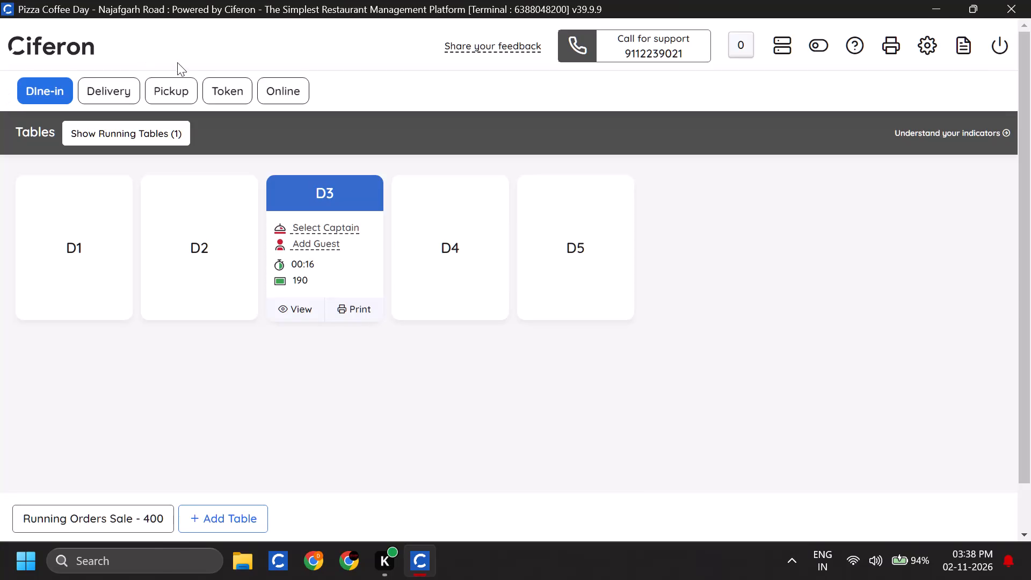
Start a new dine-in order on table D1 with one Peri Peri Fries Cheese from the French Fries category.
click(81, 208)
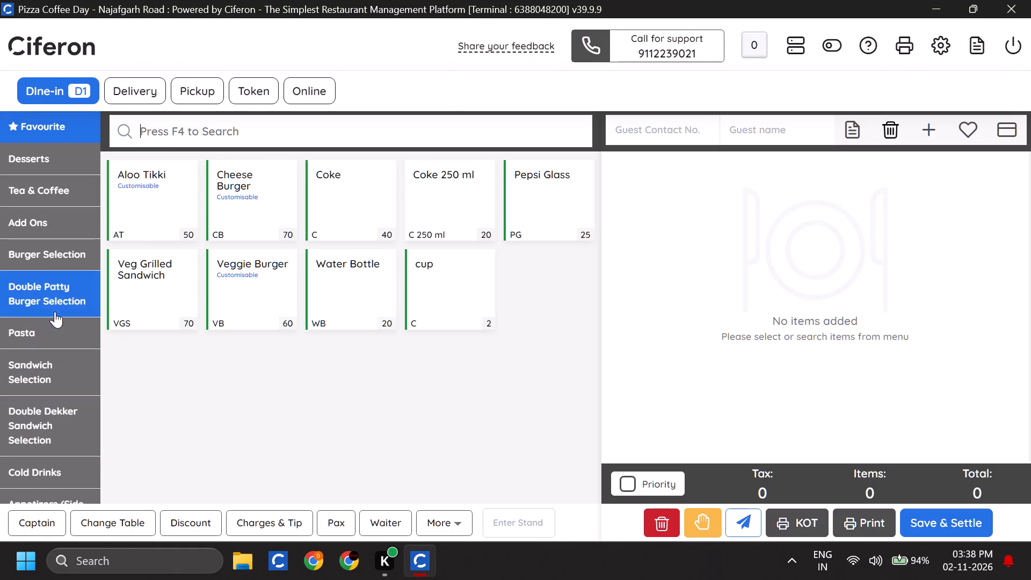
scroll(53, 271, down, 1)
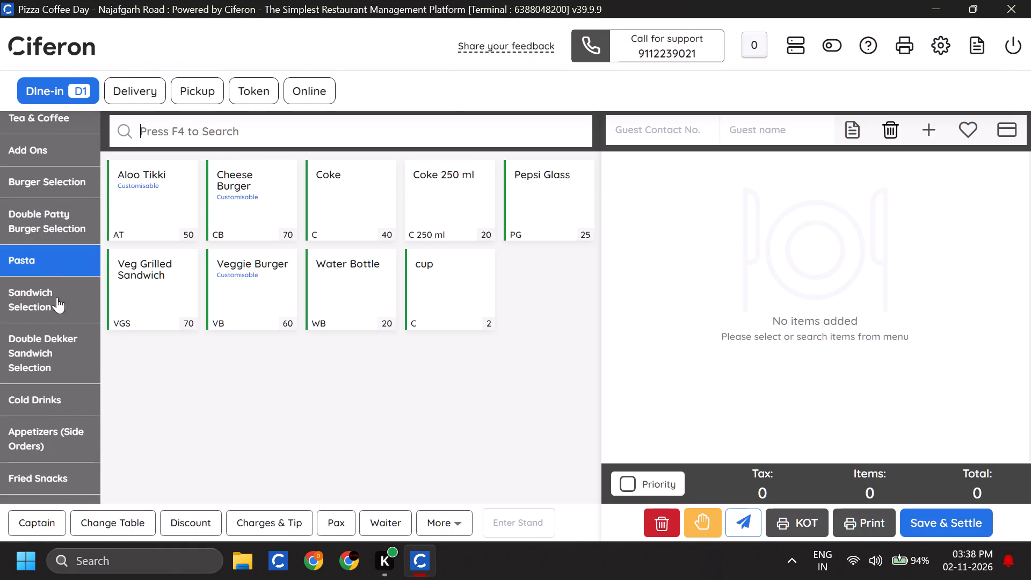
scroll(82, 438, down, 2)
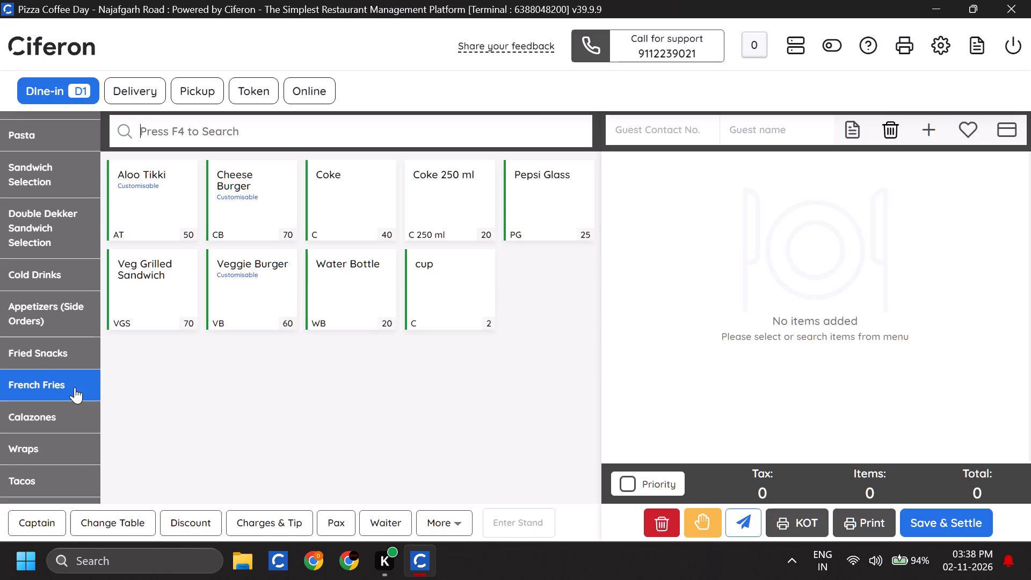
click(75, 387)
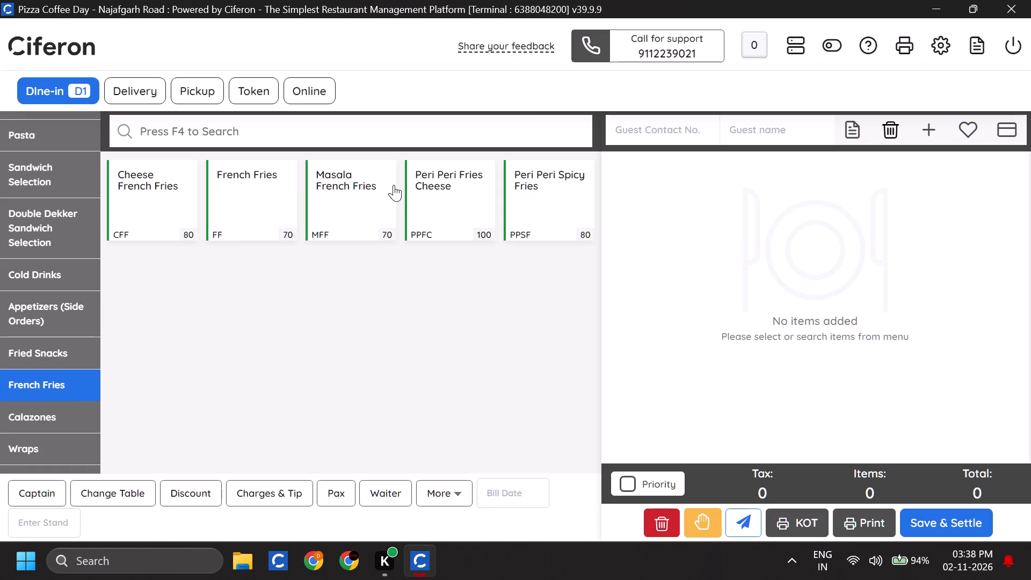
click(459, 190)
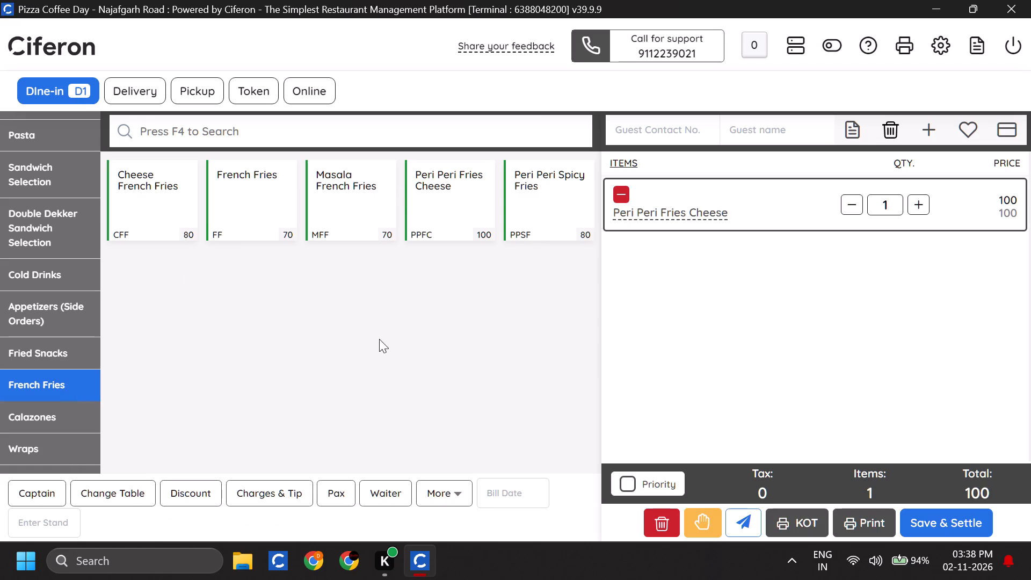
Add one Medium Oreo Shake to D1's order and leave it running in the dine-in tables overview.
scroll(26, 379, down, 4)
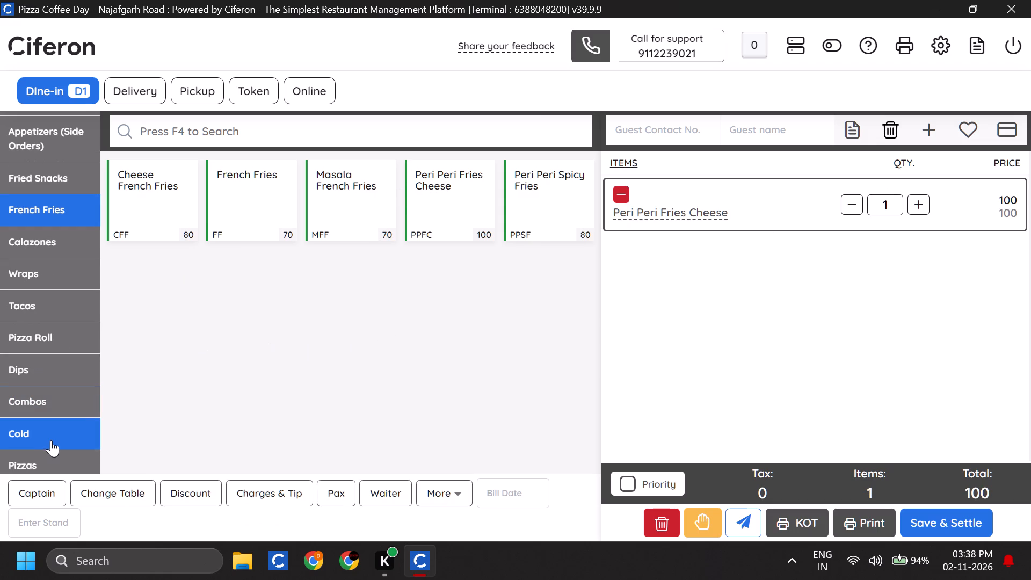
click(52, 441)
scroll(52, 441, down, 2)
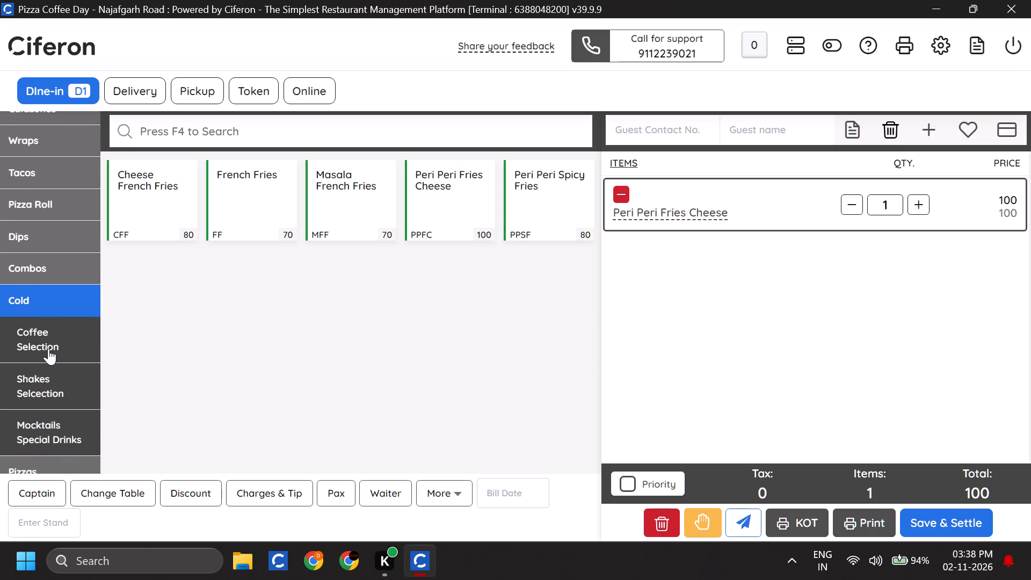
click(57, 391)
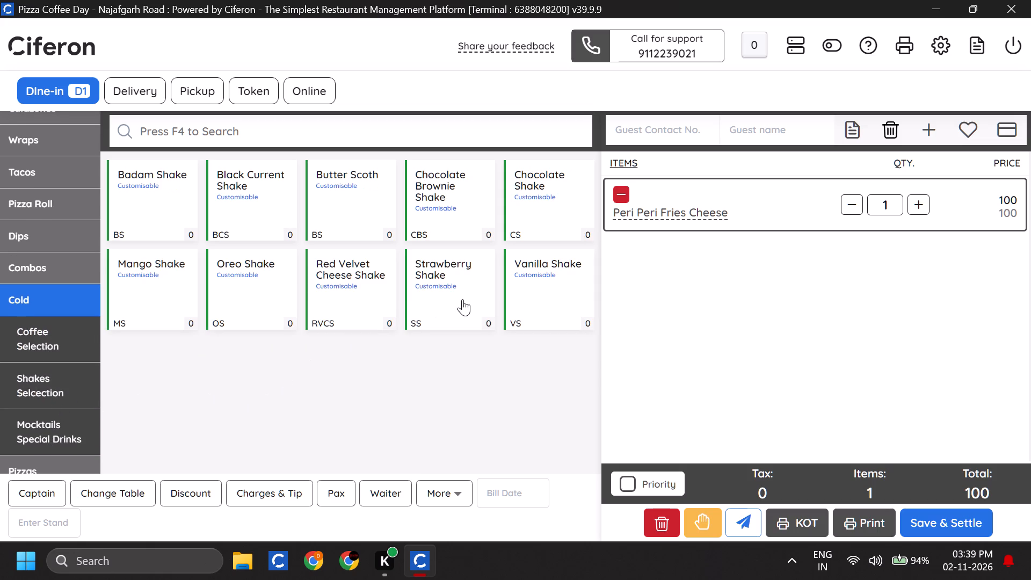
click(234, 294)
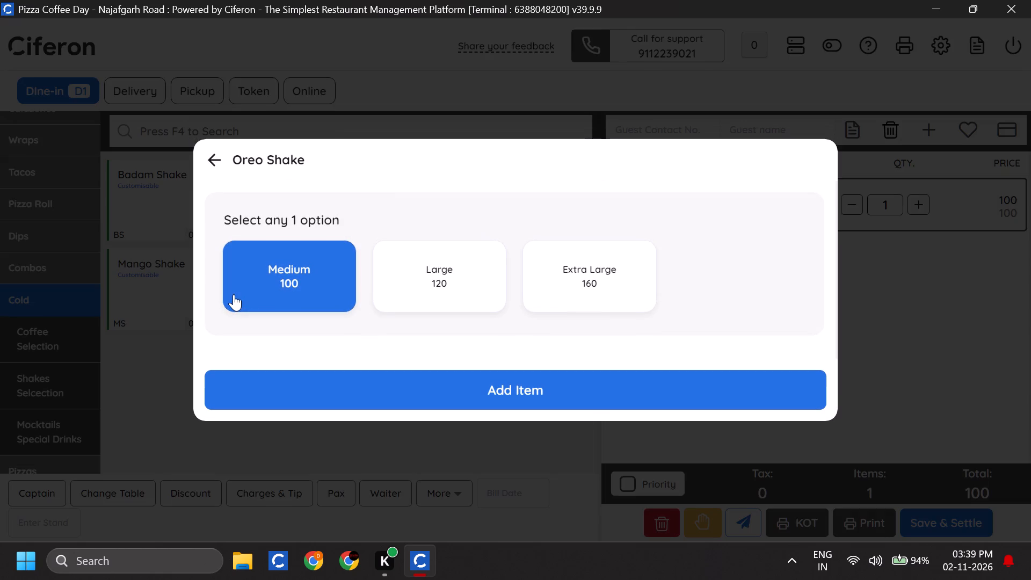
click(418, 390)
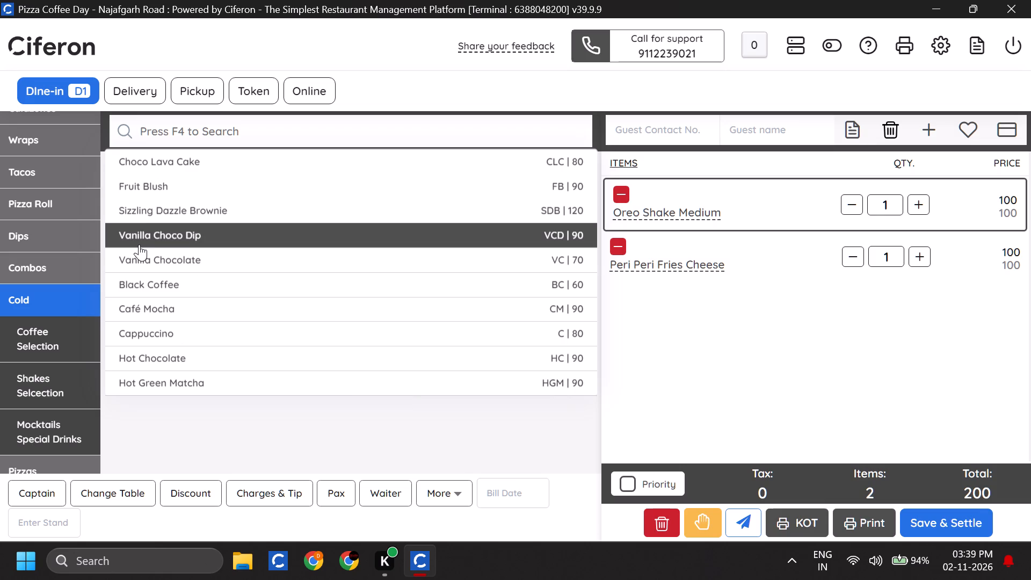
click(47, 87)
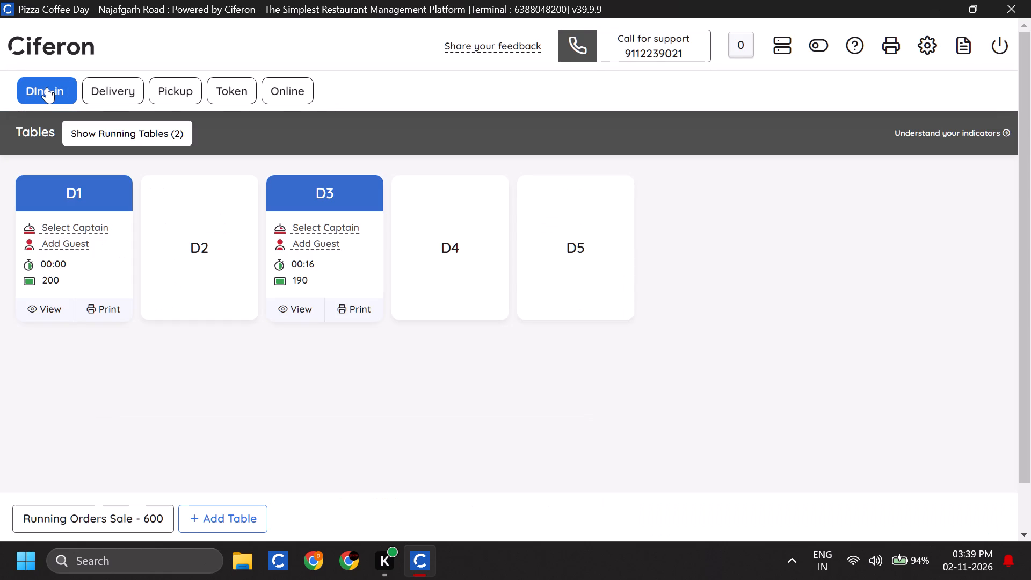
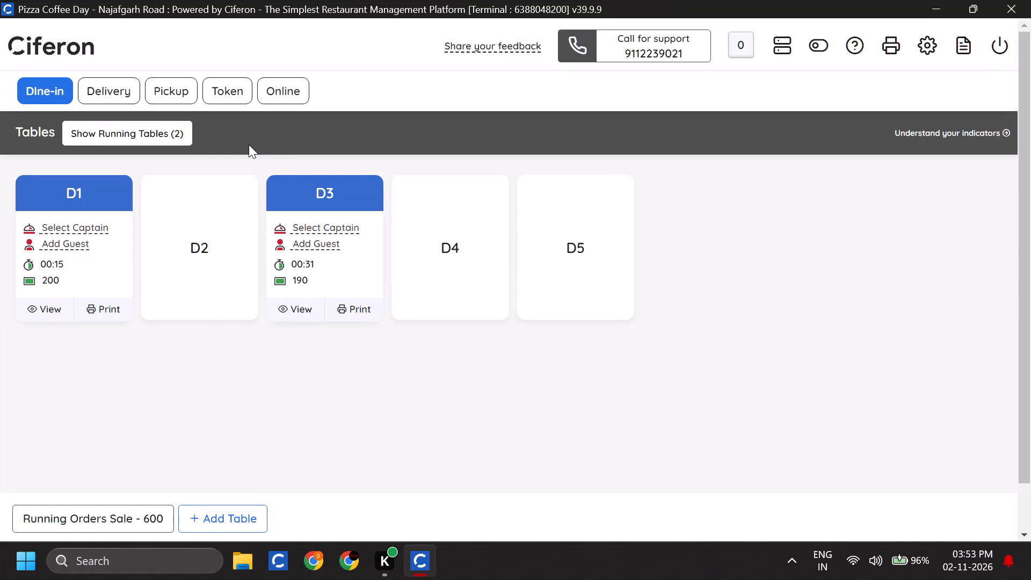
Save and settle the running dine-in order on table D3, which holds the Mania Meal and Extra Mushroom Topping.
click(293, 195)
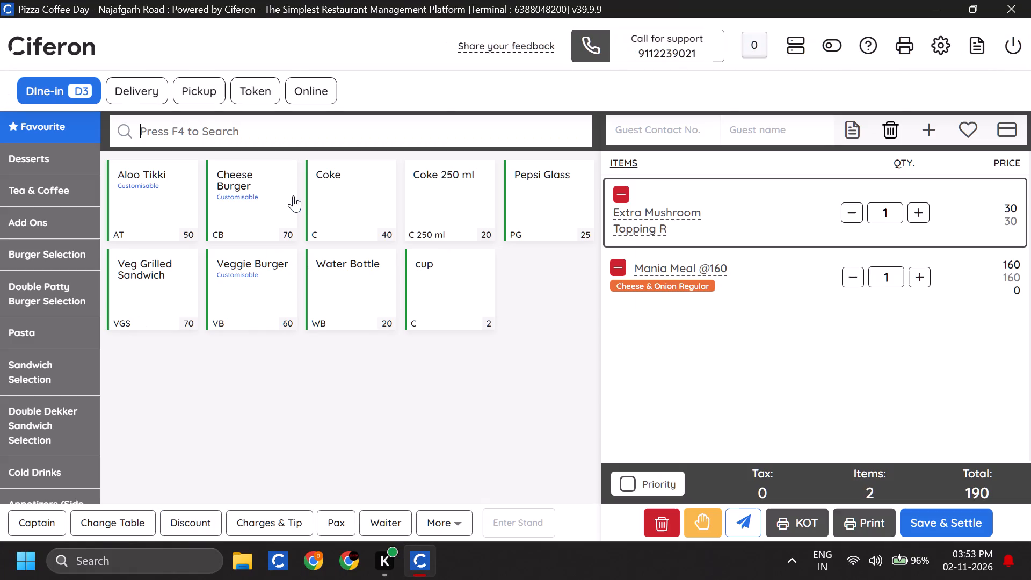
click(938, 526)
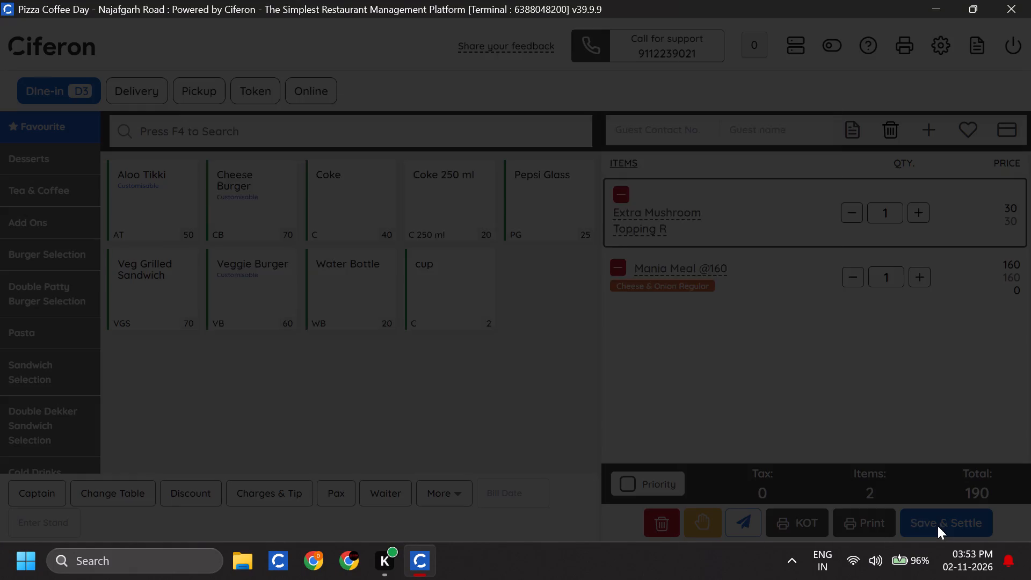
click(410, 243)
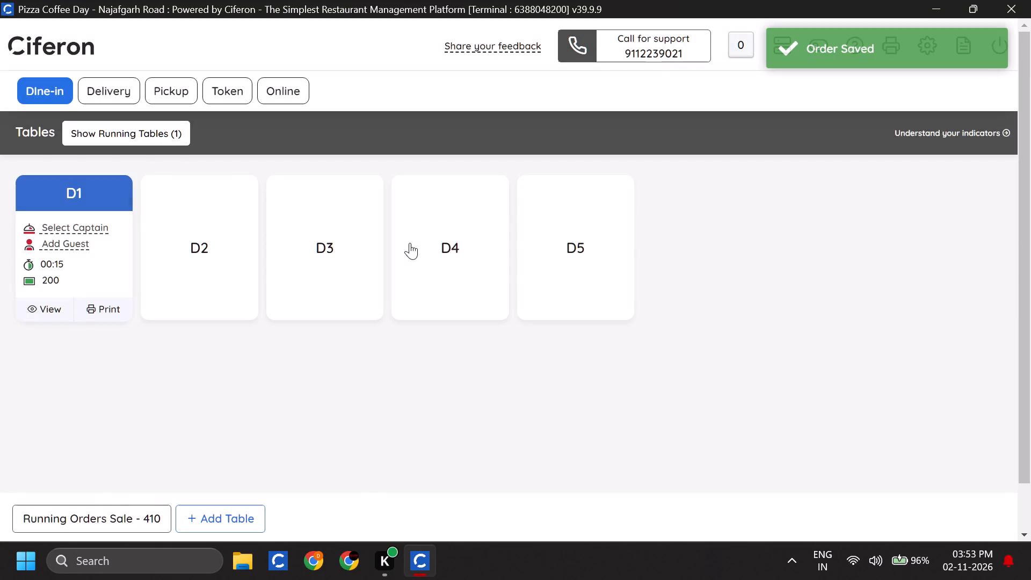
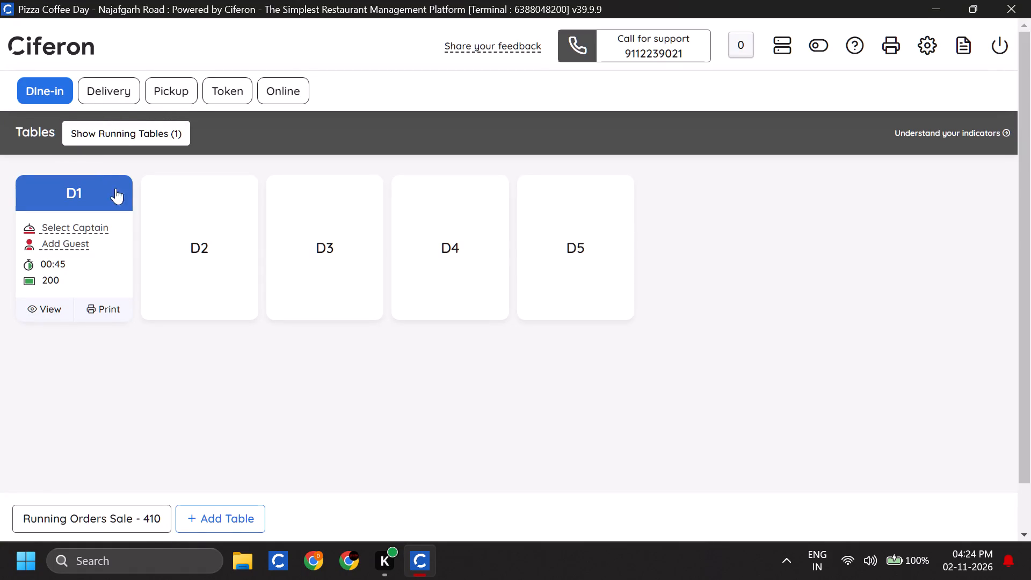
Enter a dine-in order of two Paneer Tikka Sandwiches for table D2 and issue its KOT.
click(184, 234)
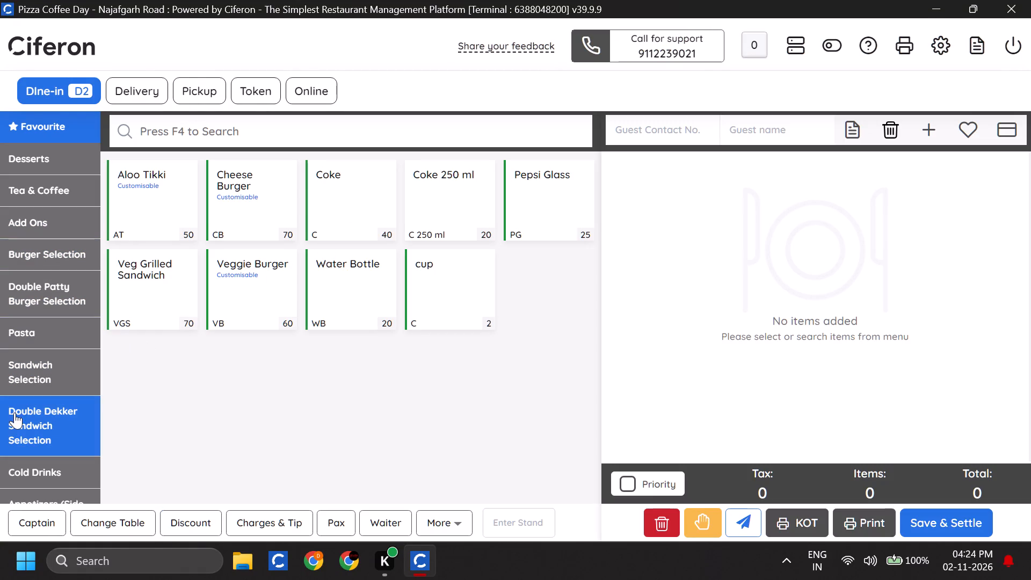
scroll(18, 332, down, 1)
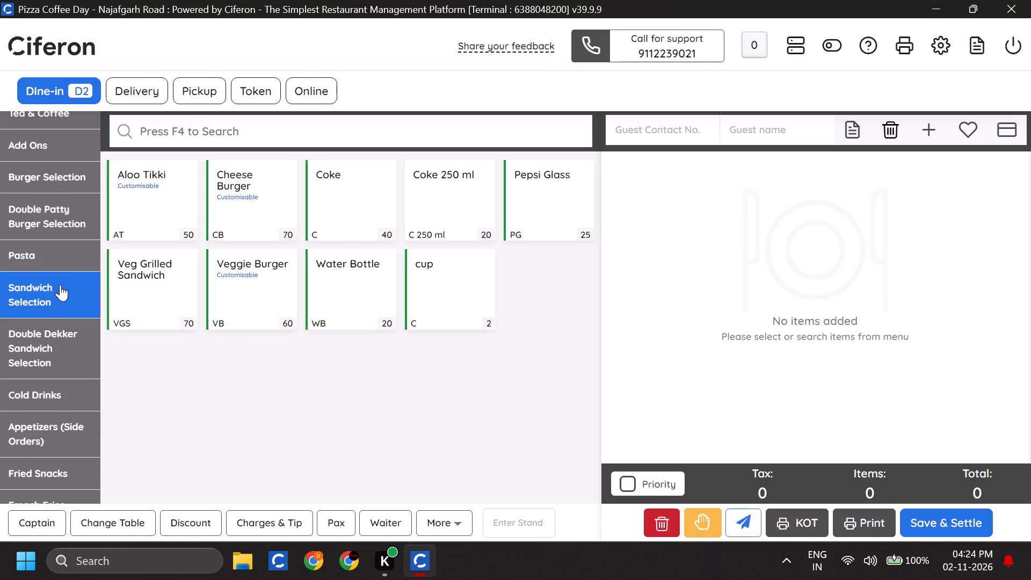
click(63, 275)
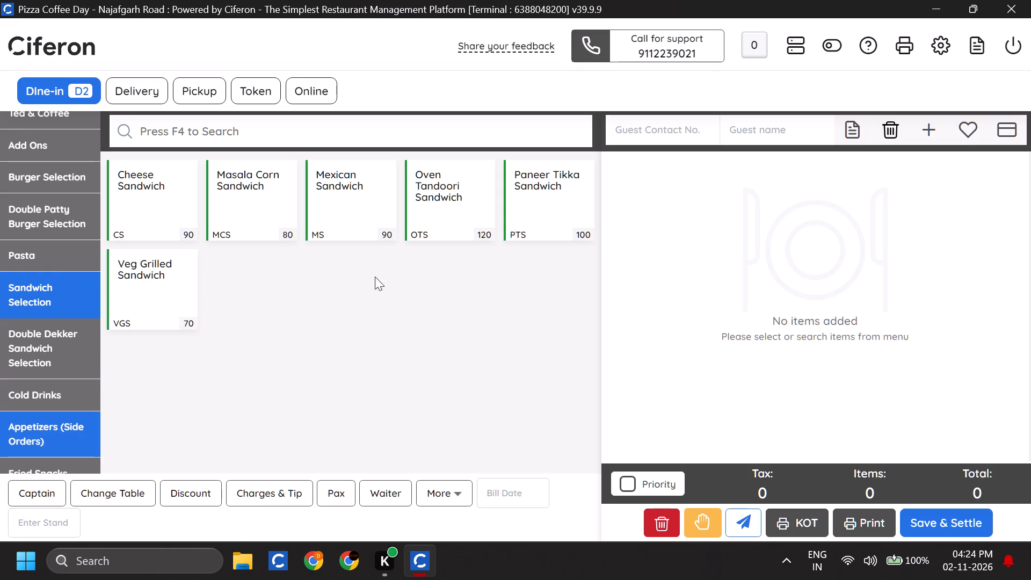
click(543, 205)
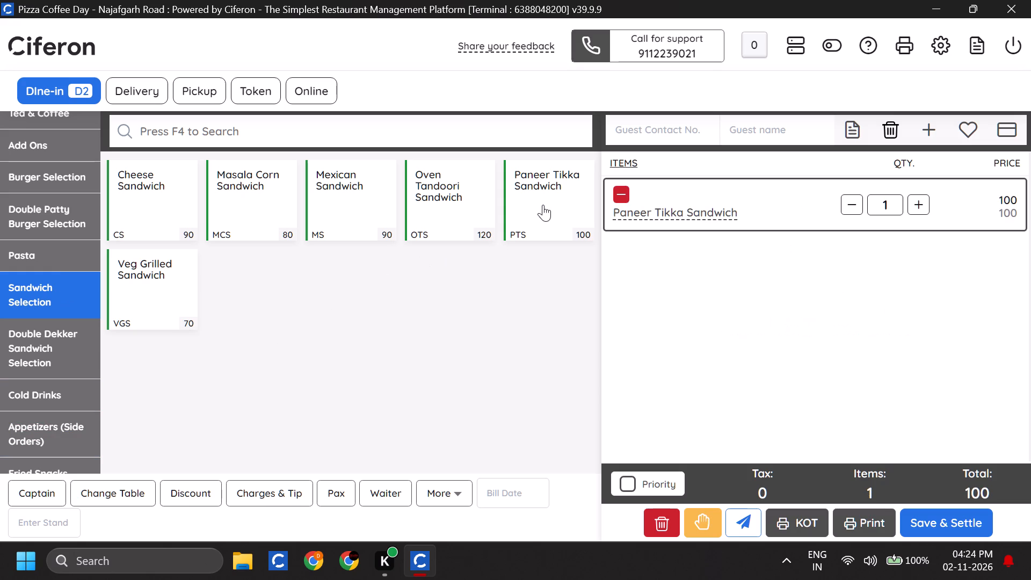
click(543, 205)
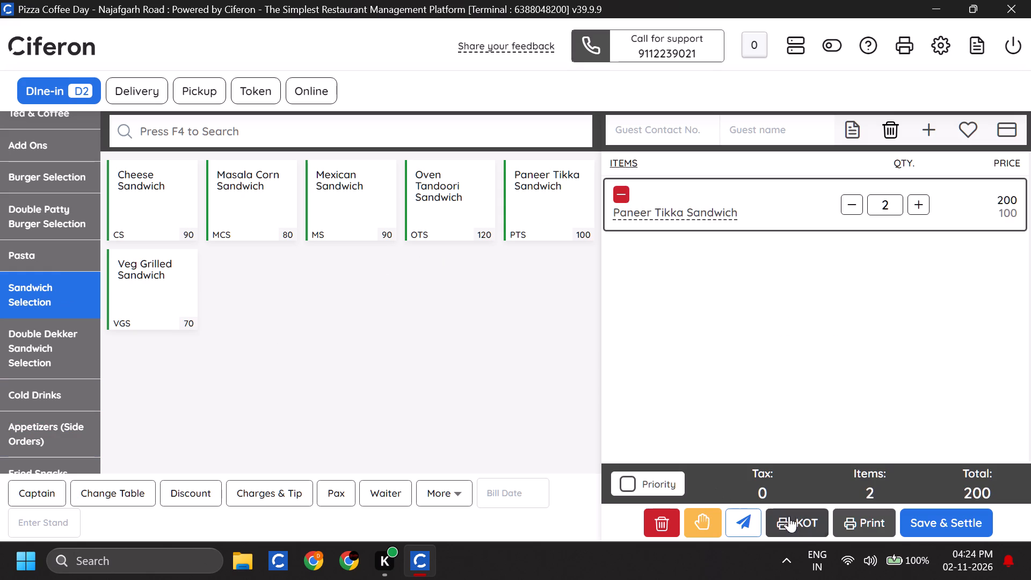
click(790, 517)
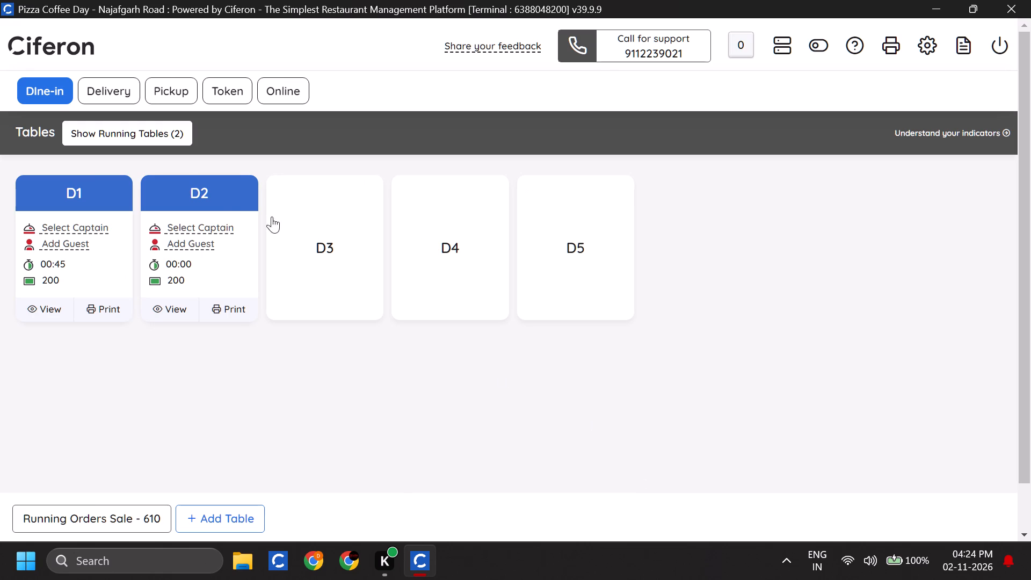
Start a dine-in order on table D3 with one Medium Cold Coffee from the cold coffee selection.
click(304, 249)
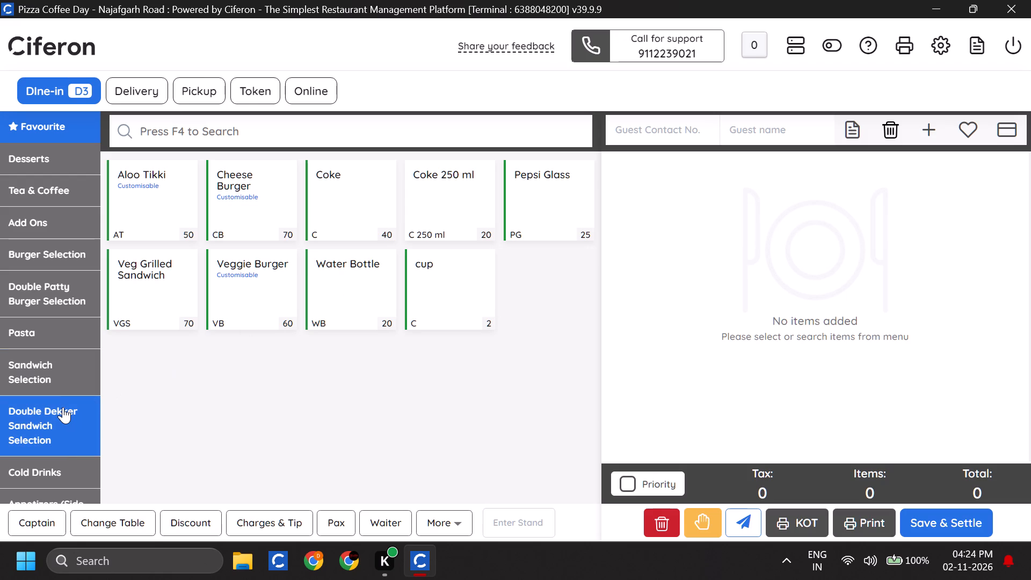
click(61, 465)
scroll(61, 465, down, 2)
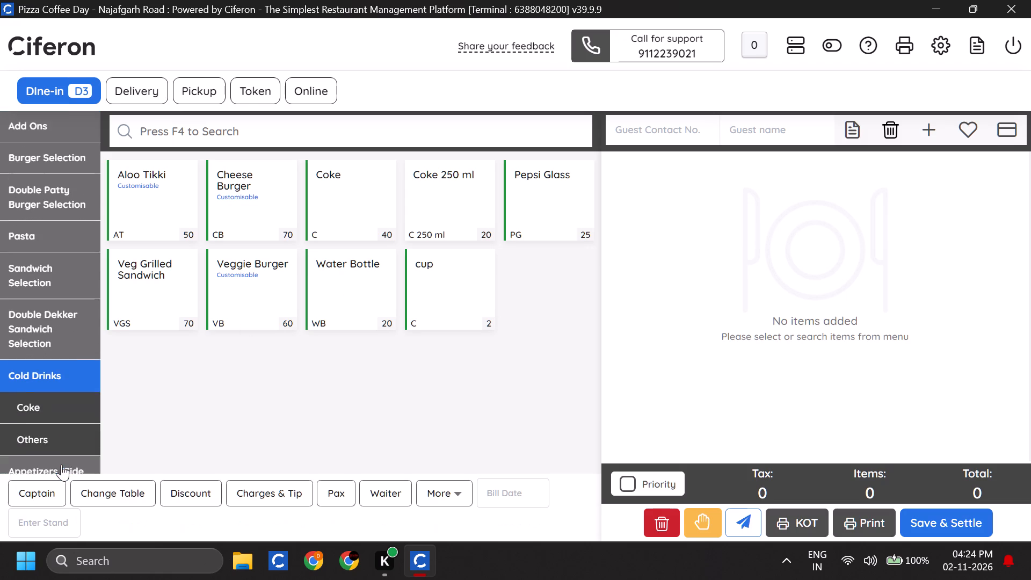
scroll(61, 465, down, 1)
scroll(58, 383, down, 4)
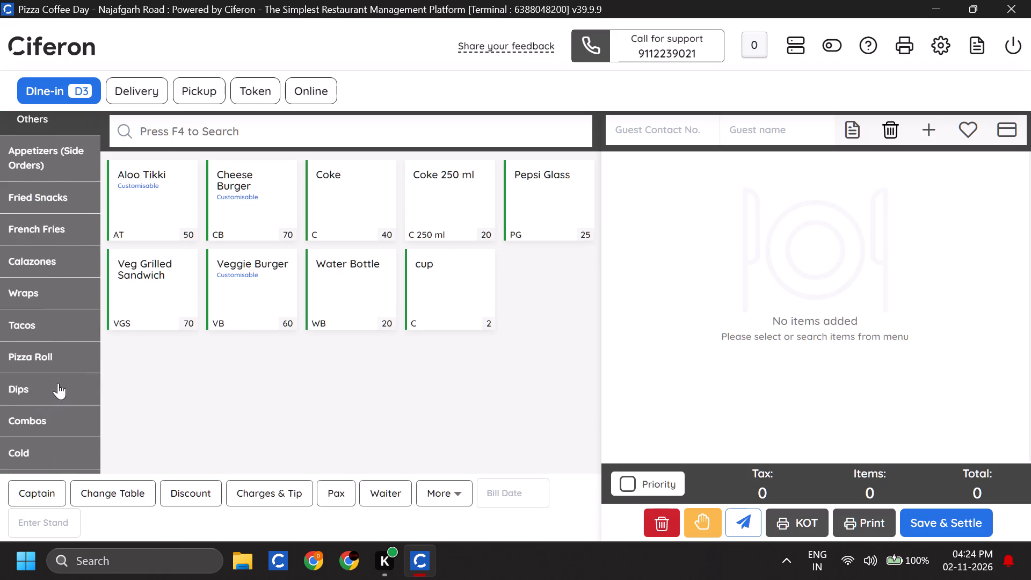
click(63, 430)
scroll(63, 430, down, 2)
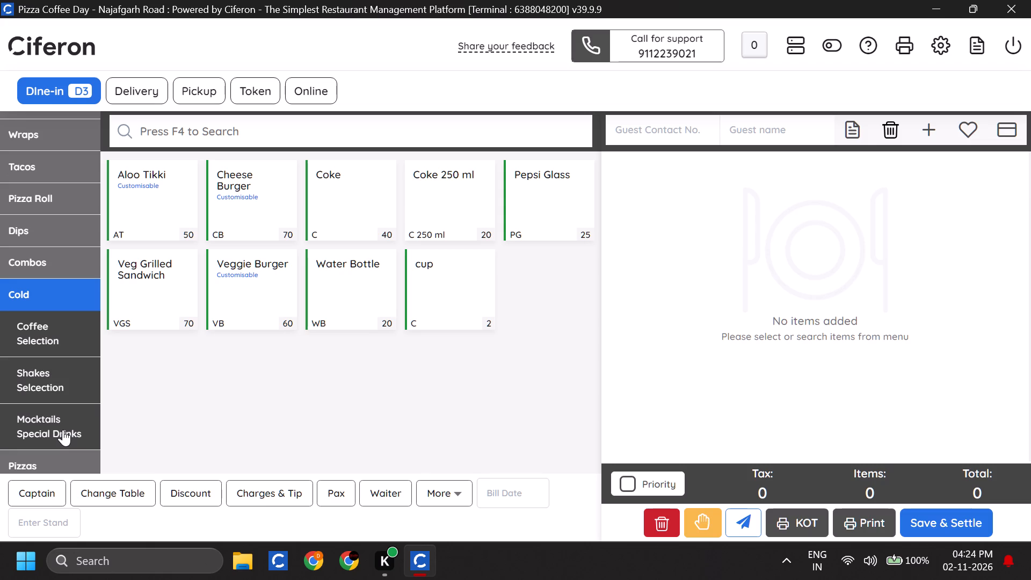
click(63, 336)
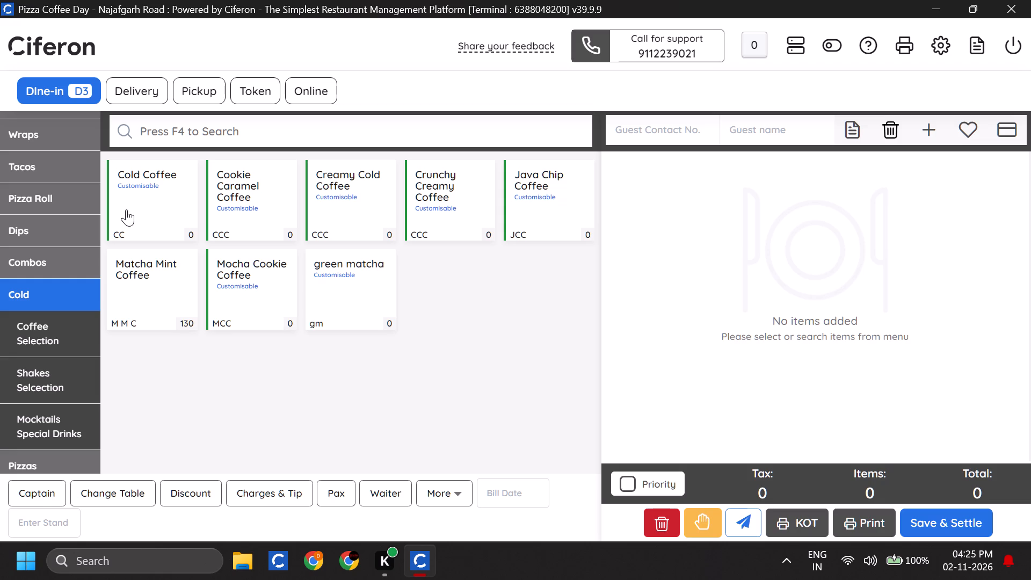
click(50, 327)
click(131, 205)
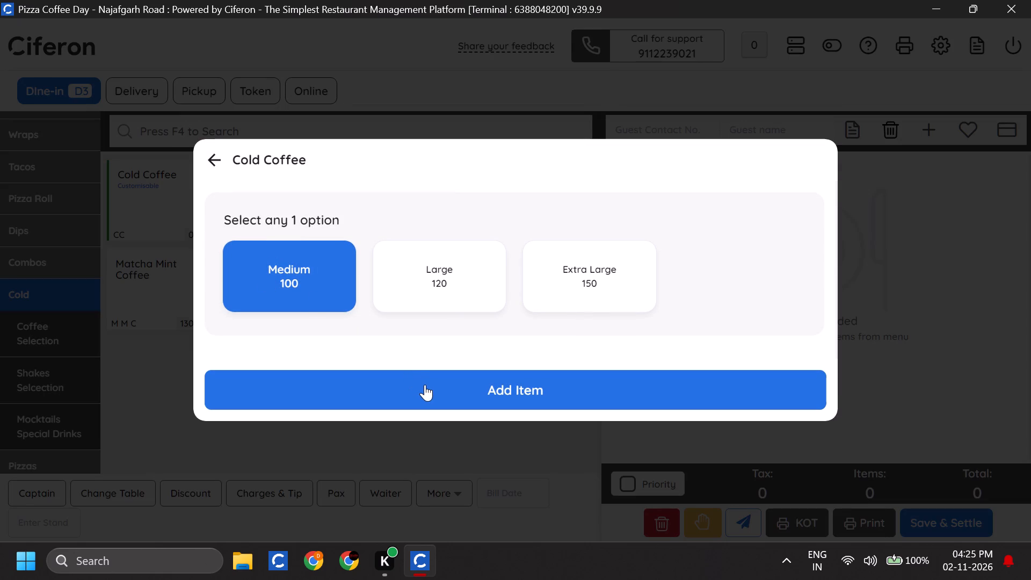
click(425, 385)
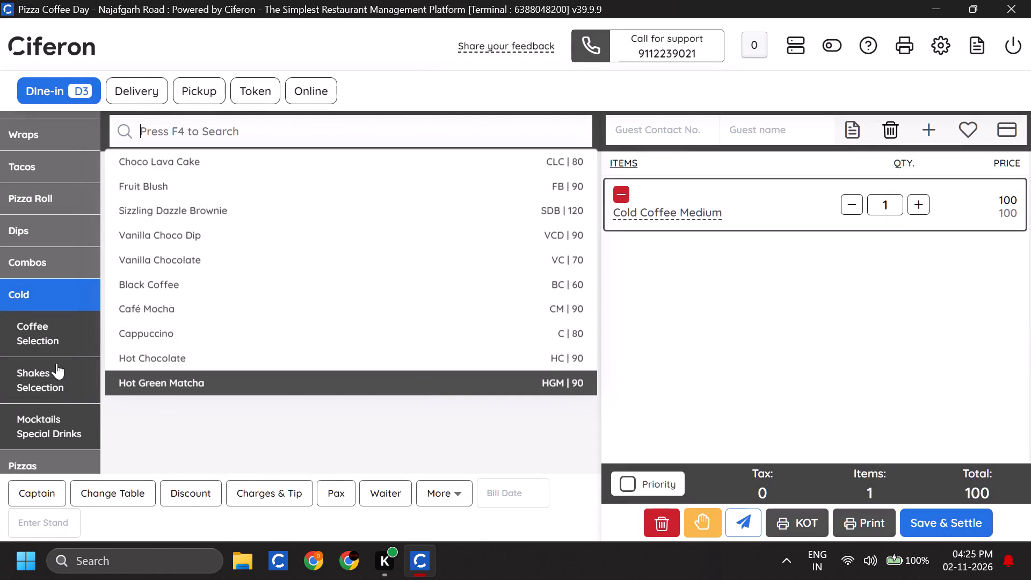
Add one Cappuccino to the D3 order through the item search and return to the dine-in tables overview.
click(264, 132)
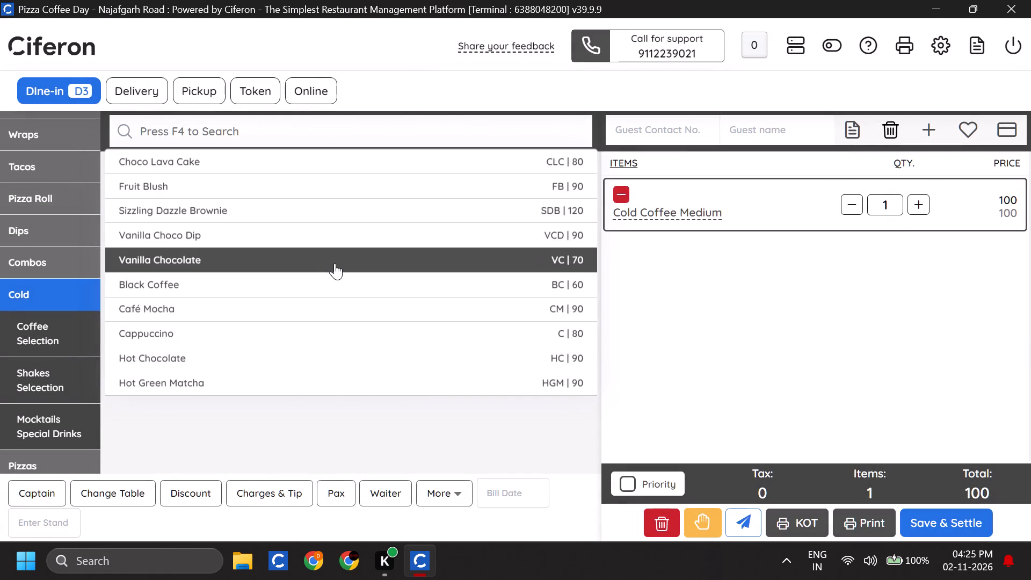
click(352, 333)
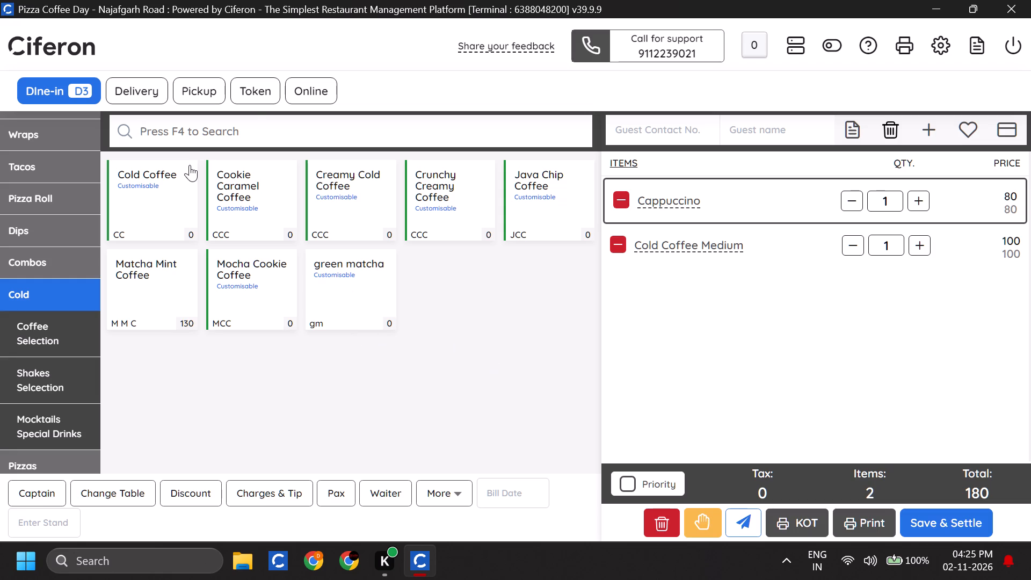
click(63, 91)
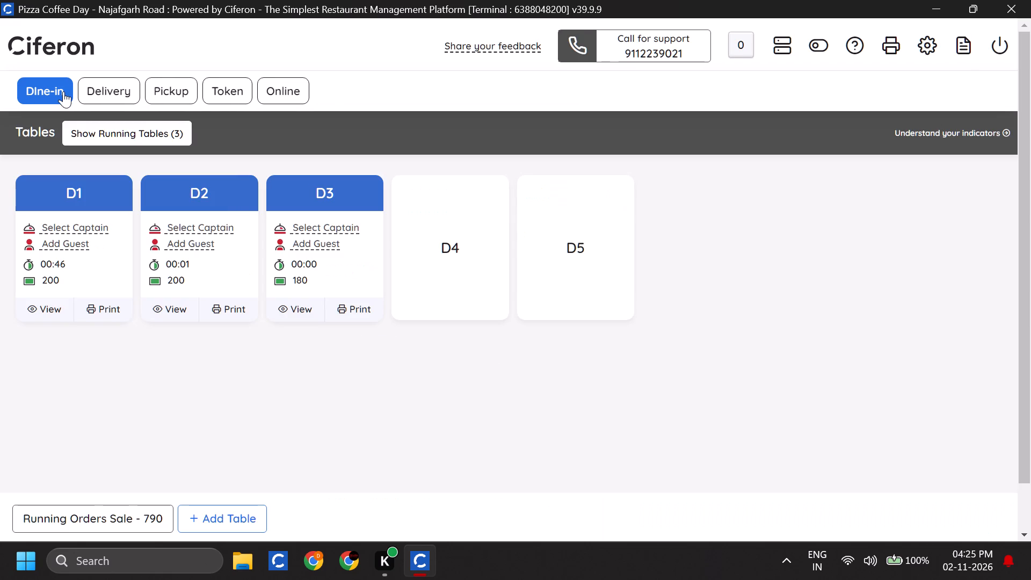
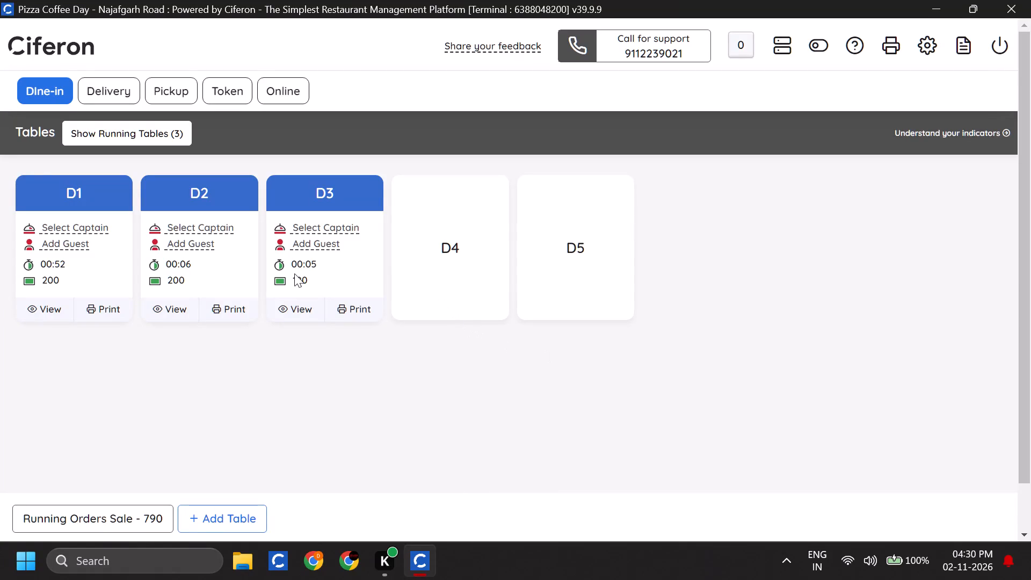
Add one Pepsi Glass to the running order on table D1 and return to the dine-in tables overview.
click(43, 177)
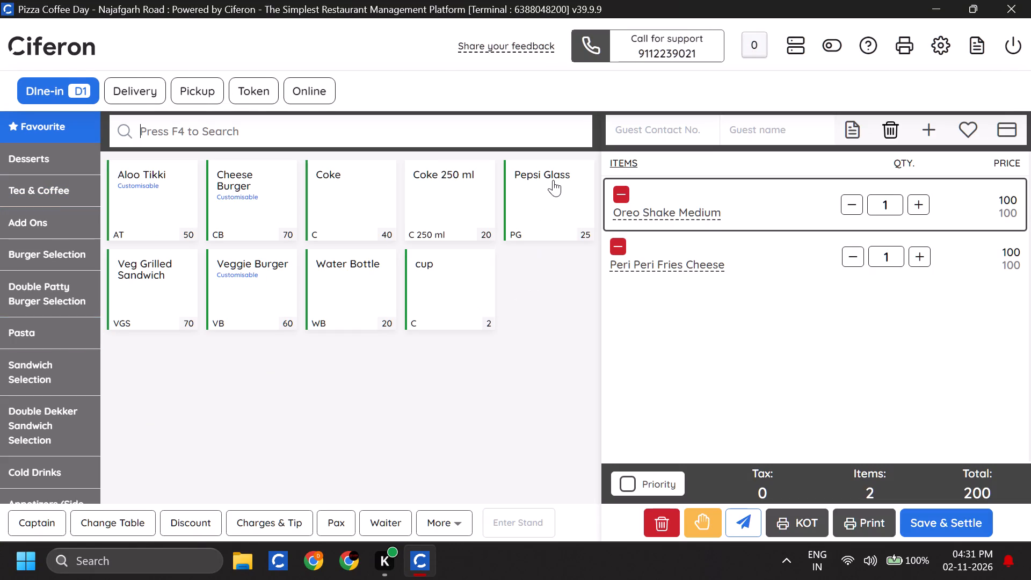
click(553, 180)
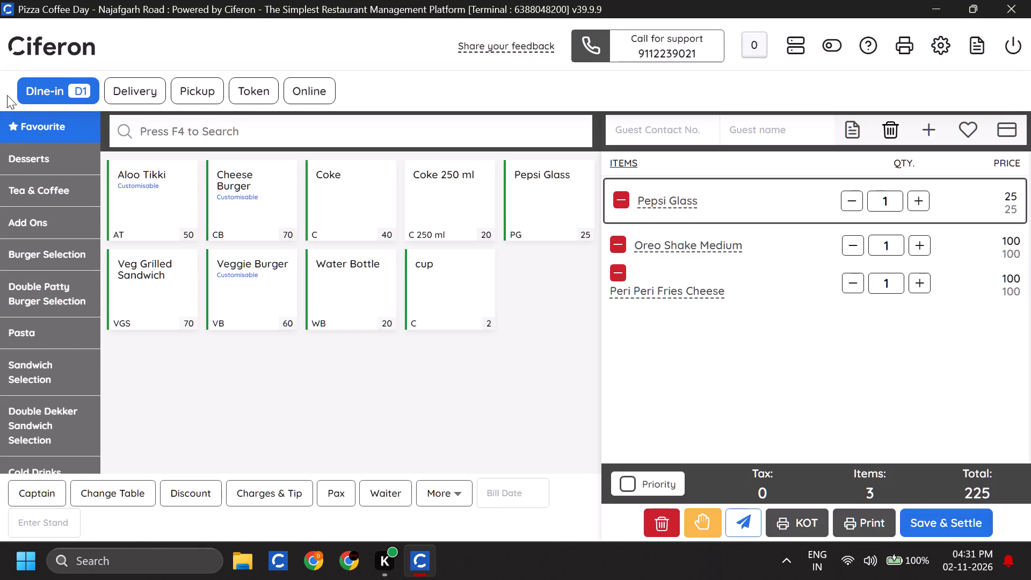
click(35, 85)
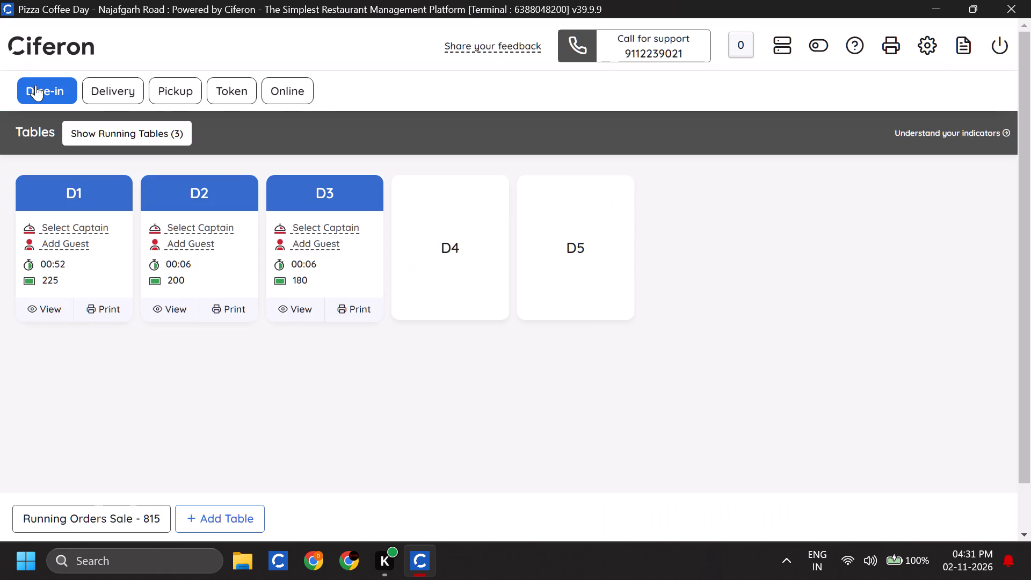
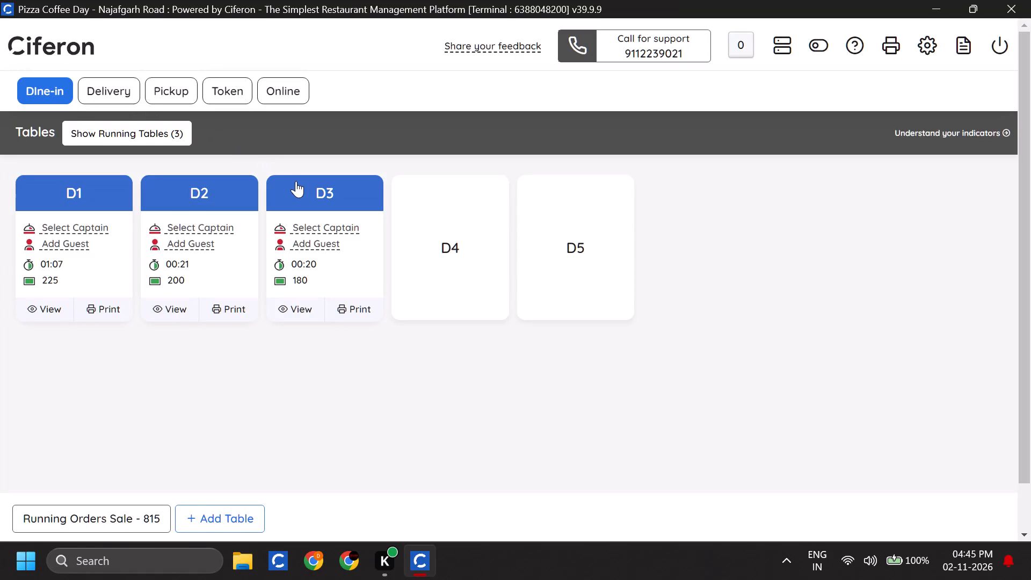
Settle the running order on table D3 in cash for the full 180.
click(311, 185)
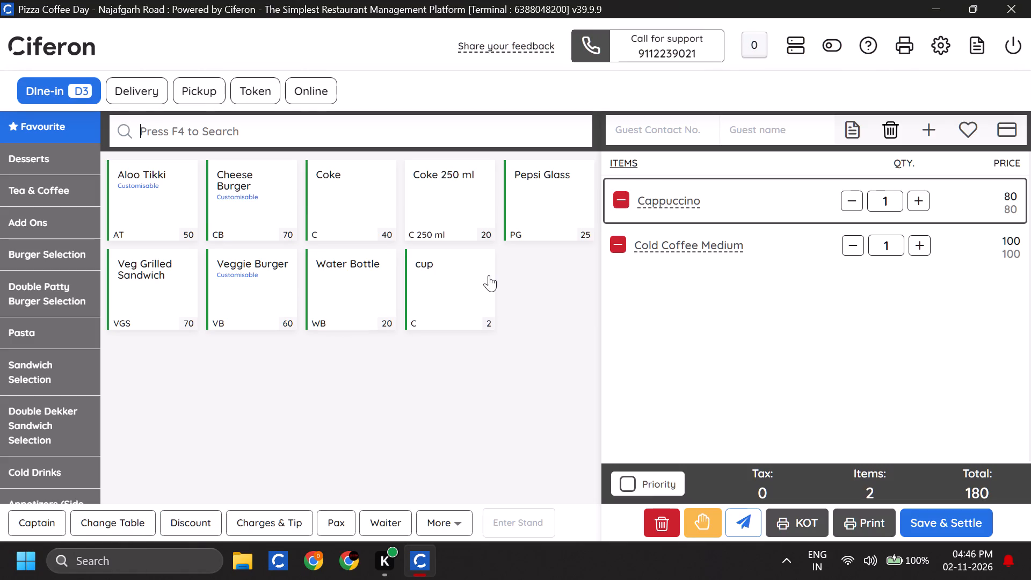
click(926, 517)
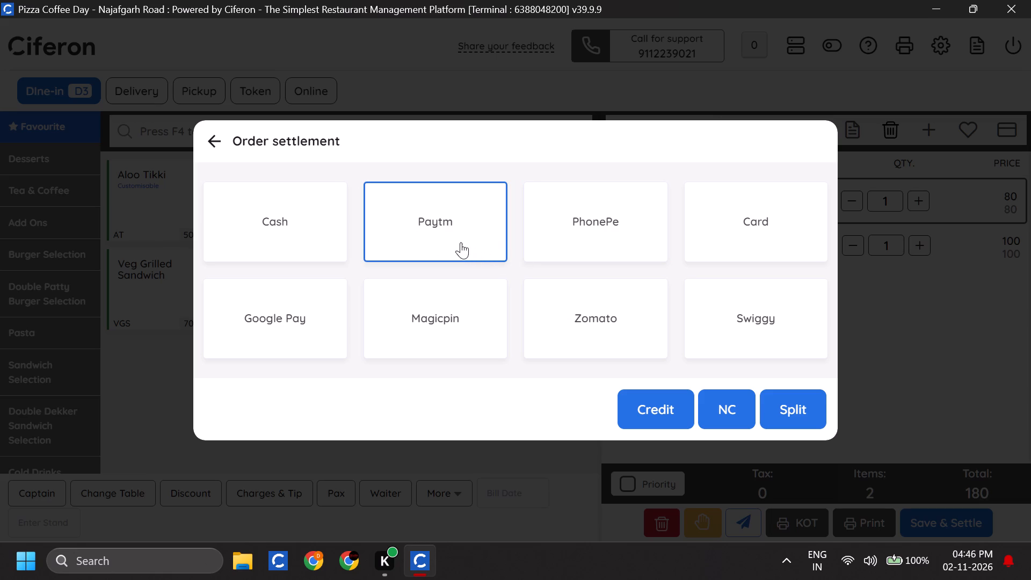
click(294, 230)
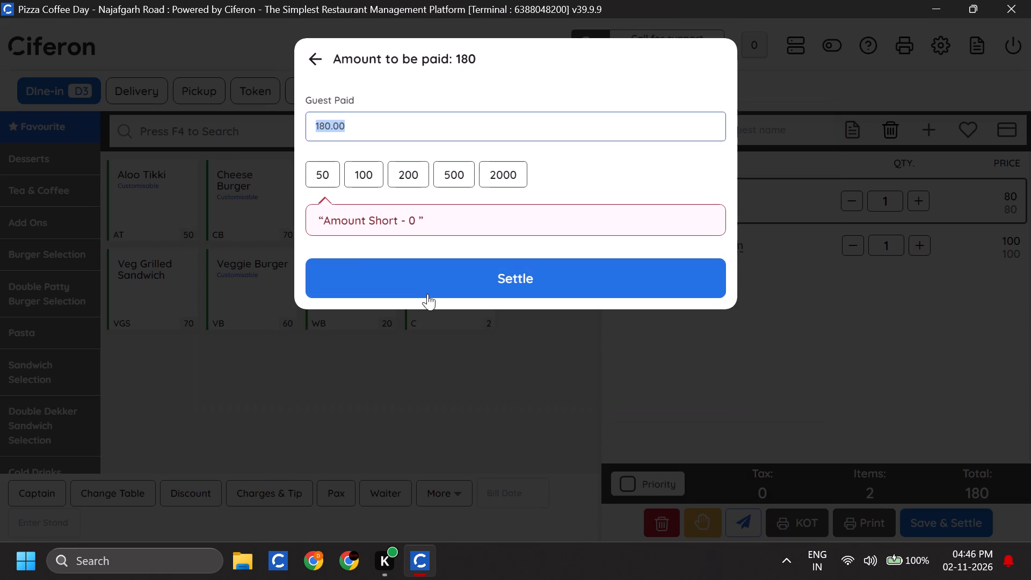
click(455, 285)
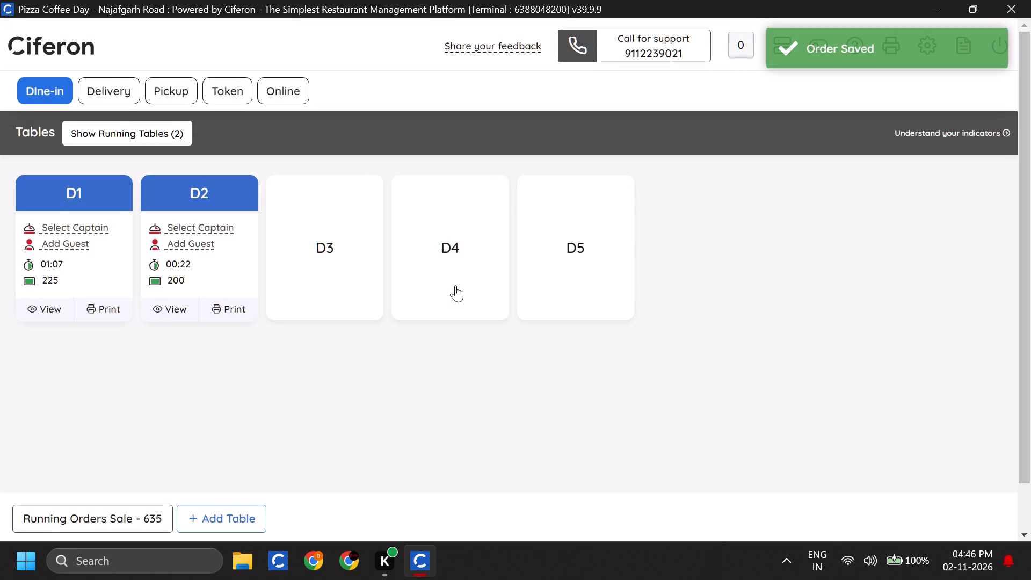
Review the items in the running orders on tables D2 and D1, returning to the tables overview after each.
click(243, 193)
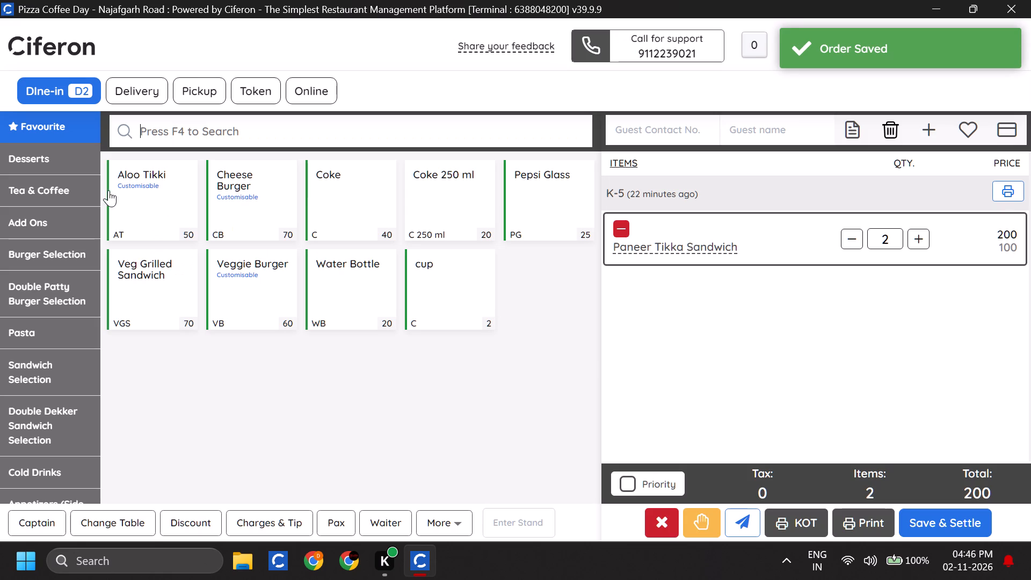
click(47, 88)
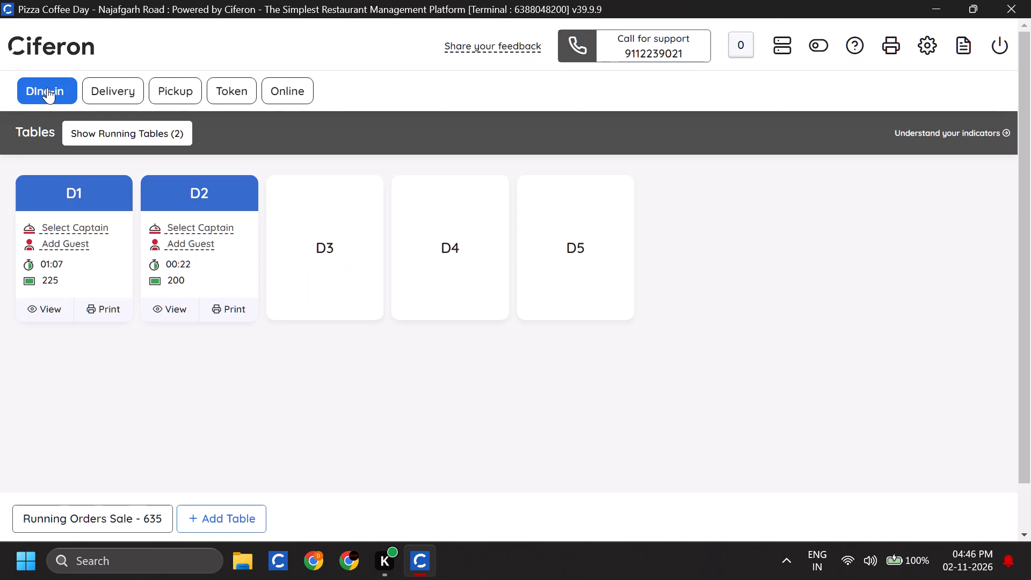
click(80, 192)
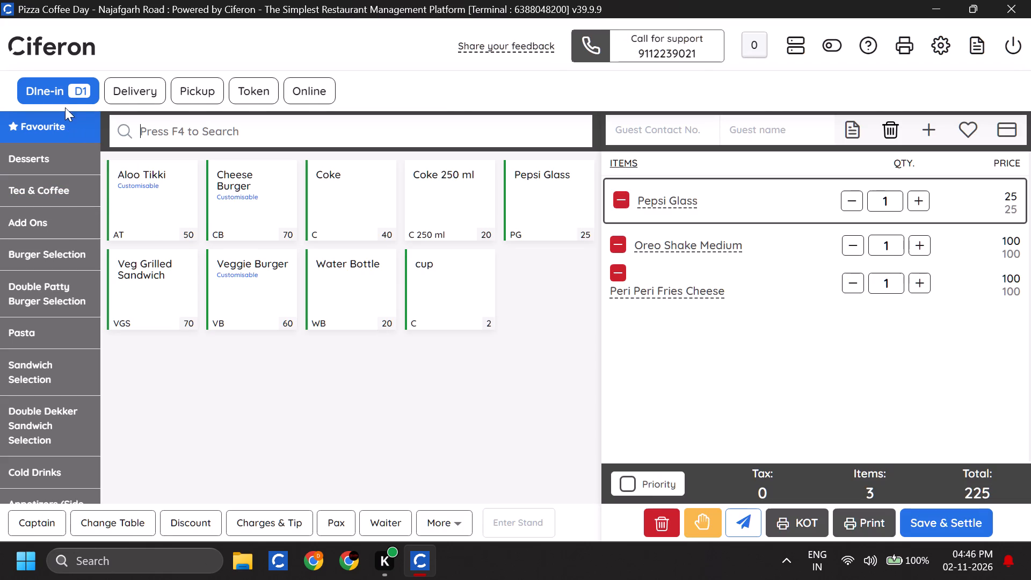
click(49, 86)
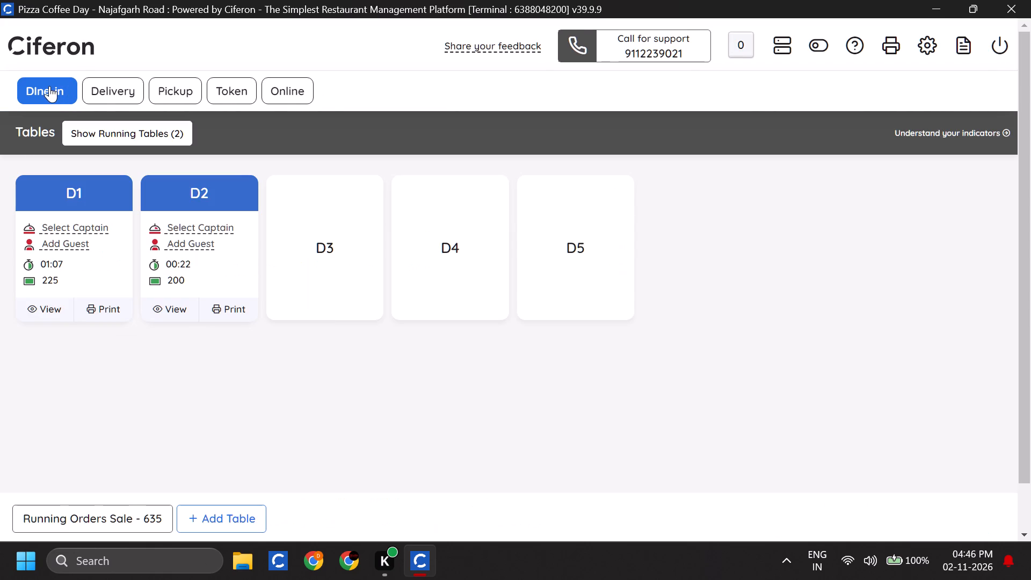
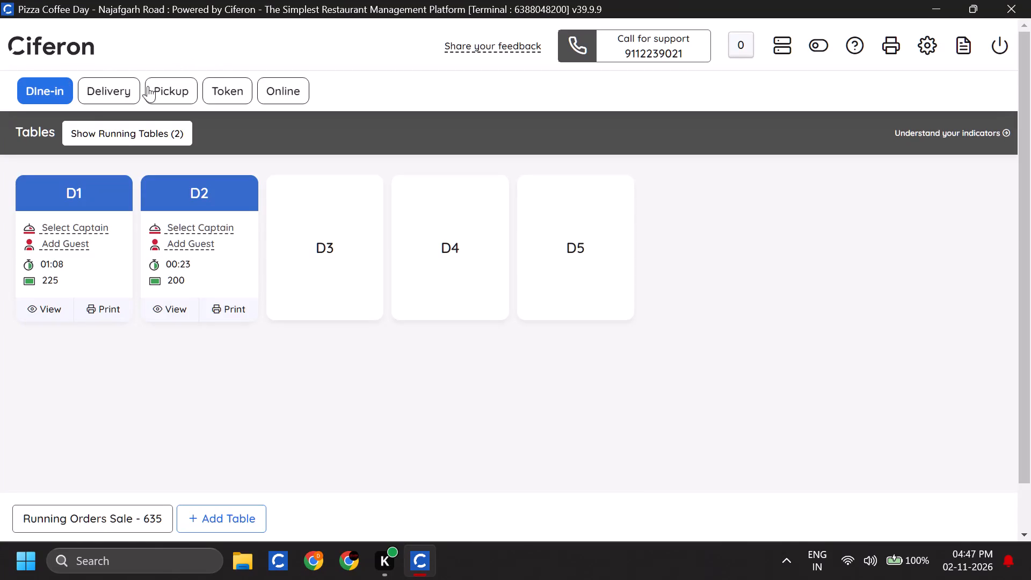
Leave the tables overview for the sales dashboard and open today's sales summary report.
click(52, 91)
click(63, 60)
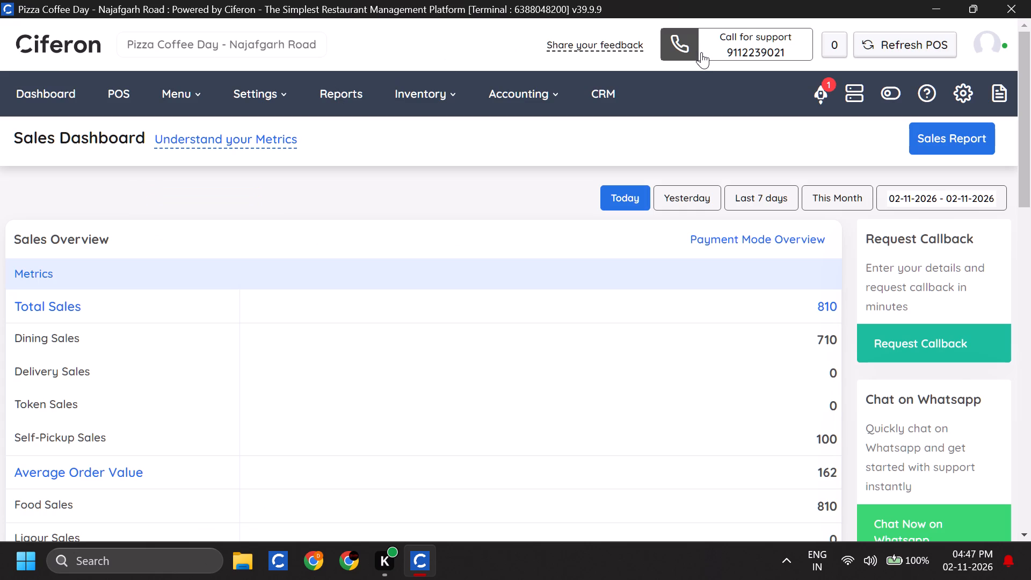
click(936, 136)
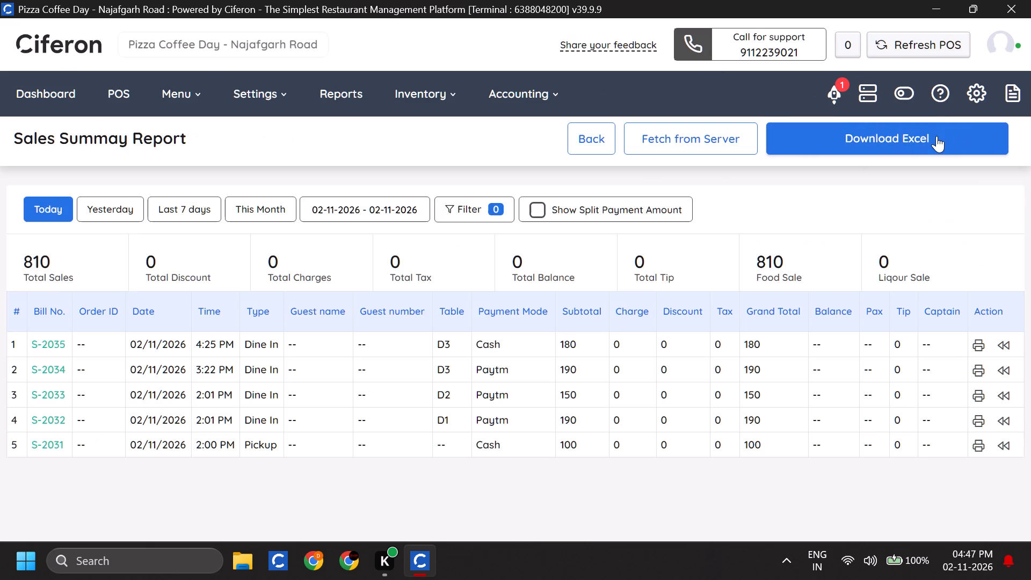
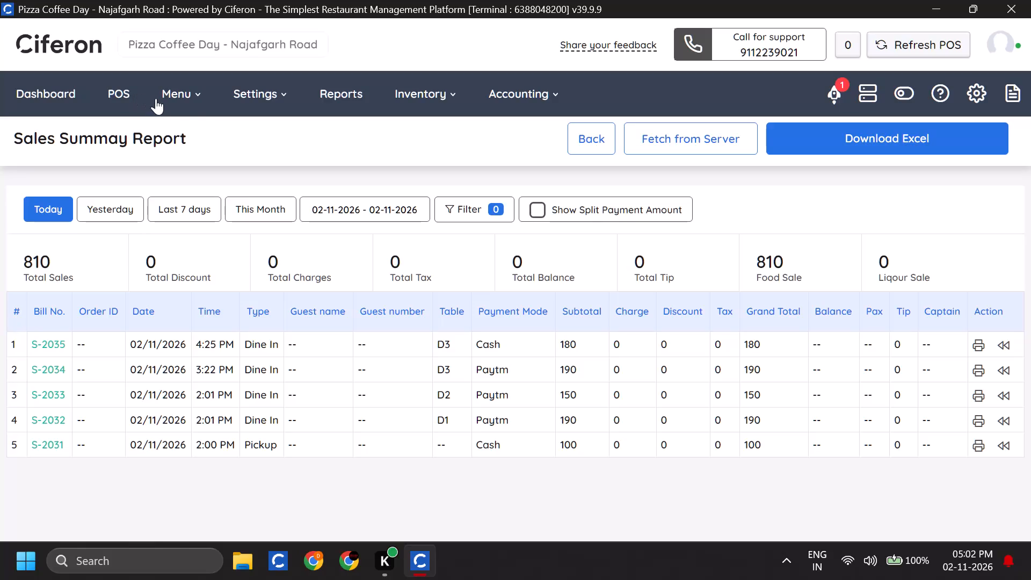
Leave the sales summary report and return to the dine-in tables overview, revisiting the sales dashboard in between.
click(122, 93)
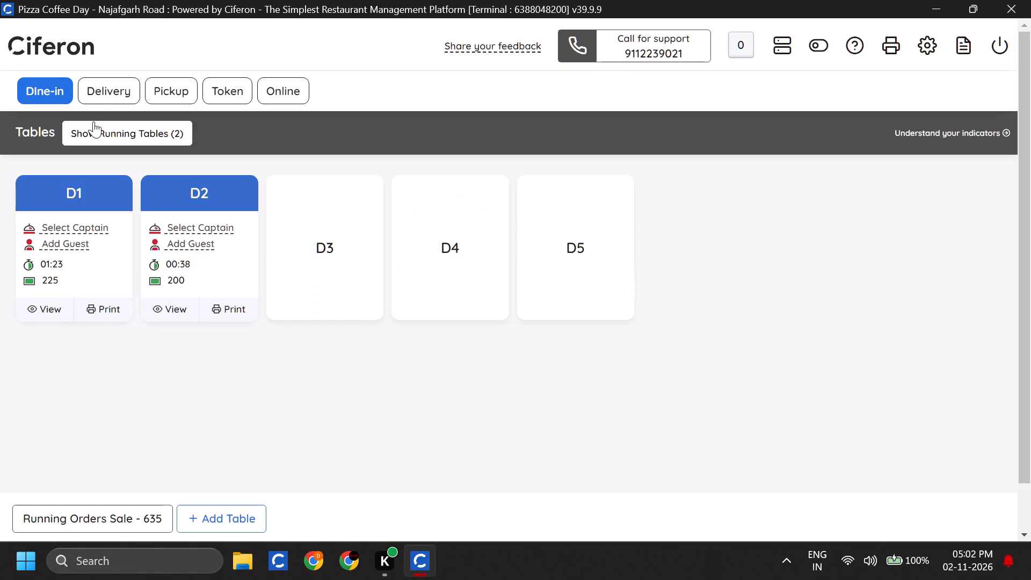
click(46, 61)
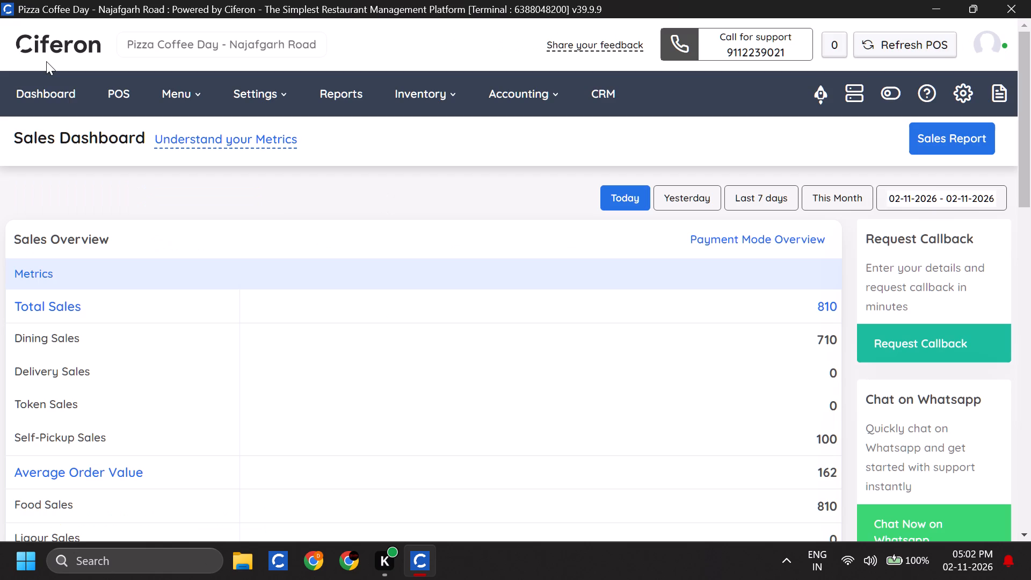
click(124, 93)
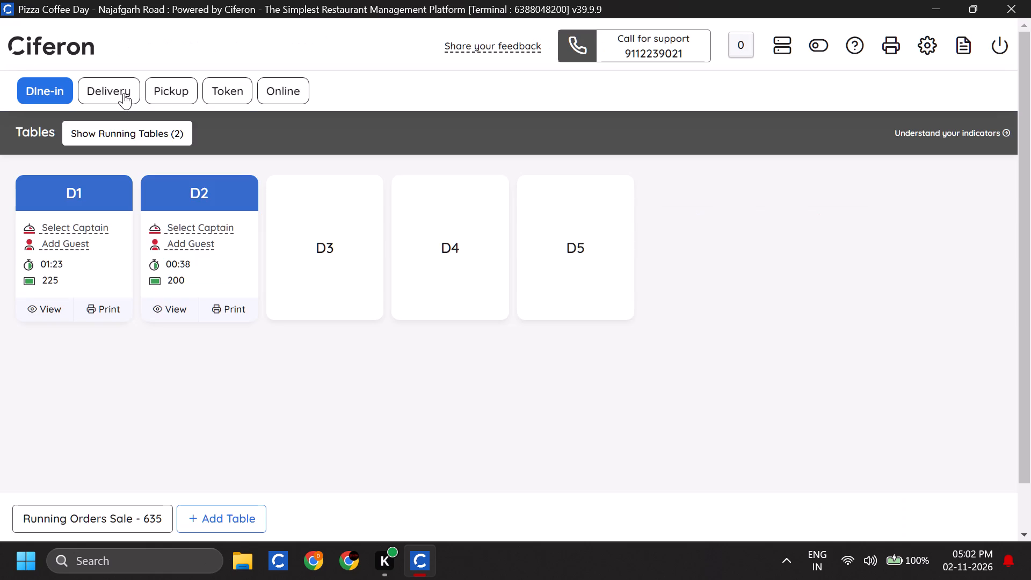
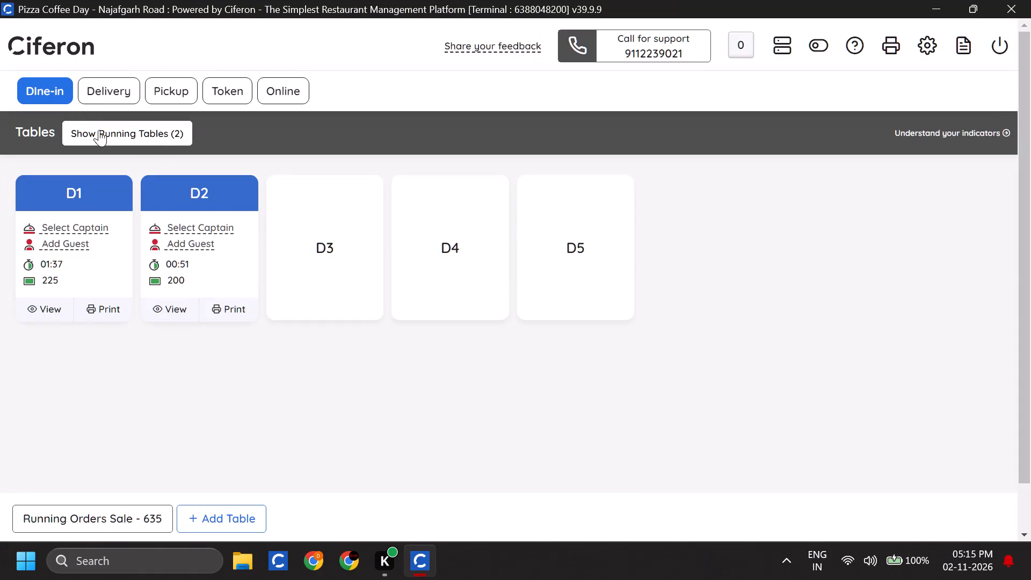
View the running order on table D2 and return to the dine-in tables overview.
click(180, 185)
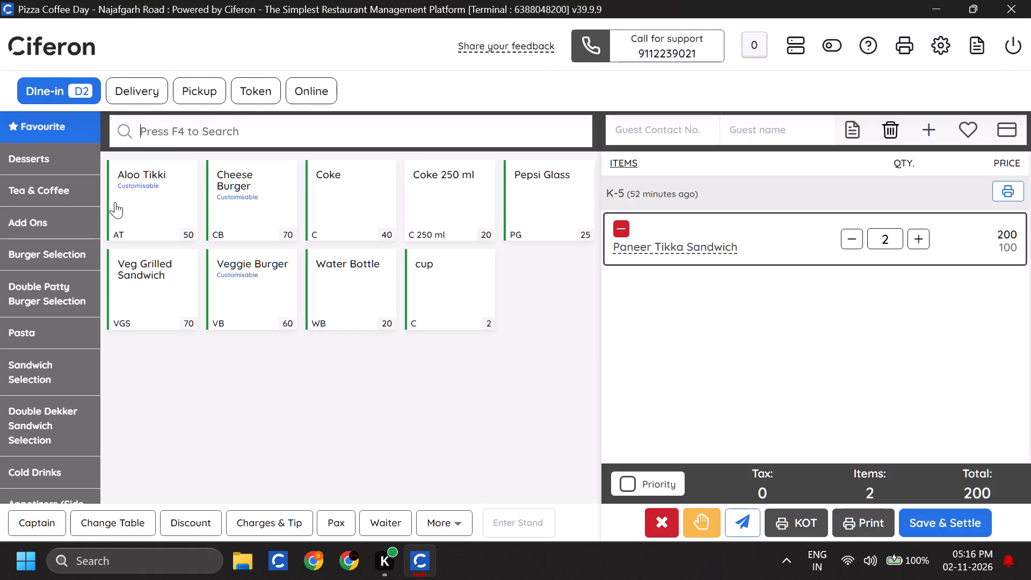
click(46, 86)
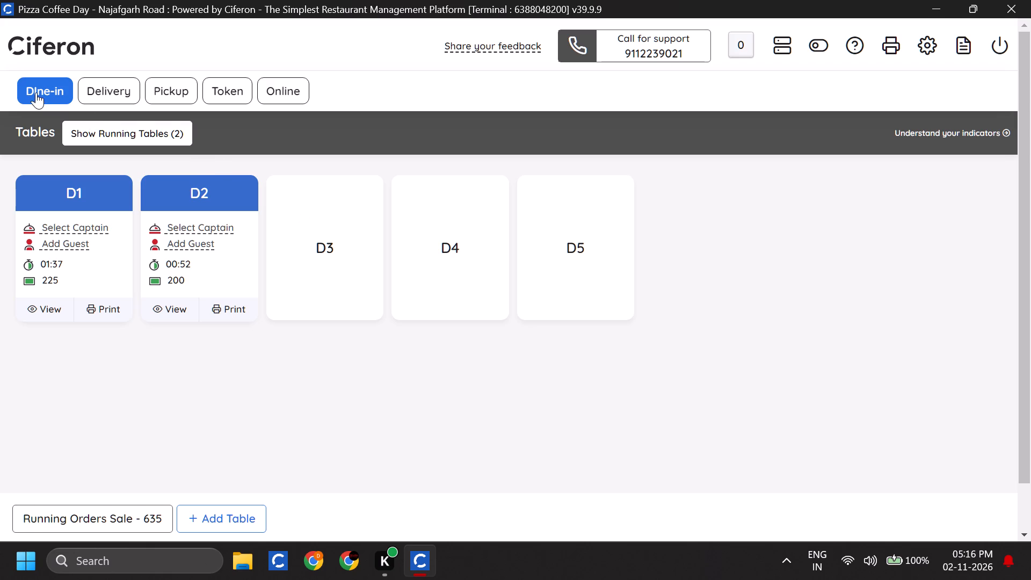
Start an order on table D3 with one Peri Peri Spicy Fries from French Fries, and return to the tables overview.
click(334, 212)
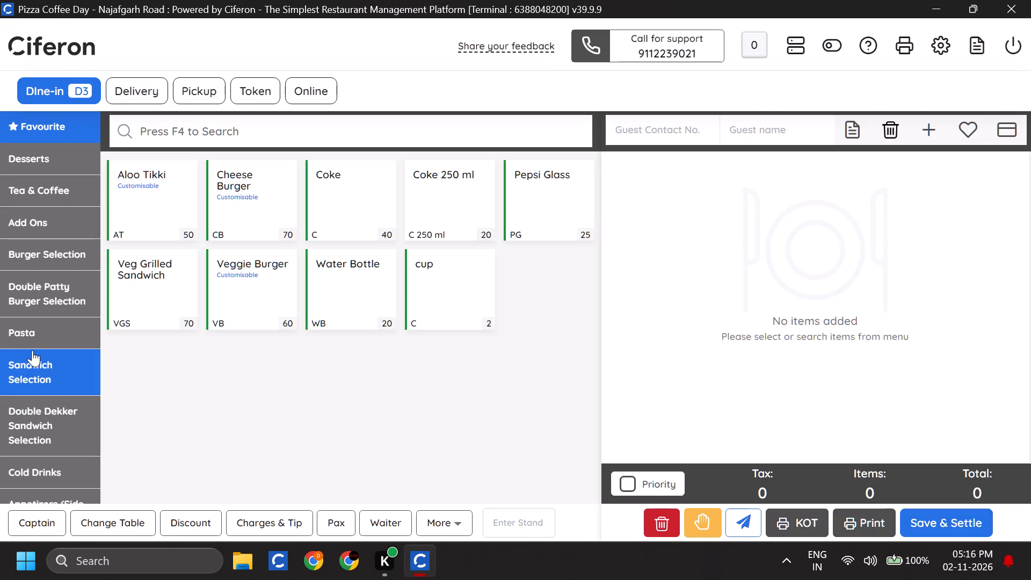
scroll(32, 350, down, 2)
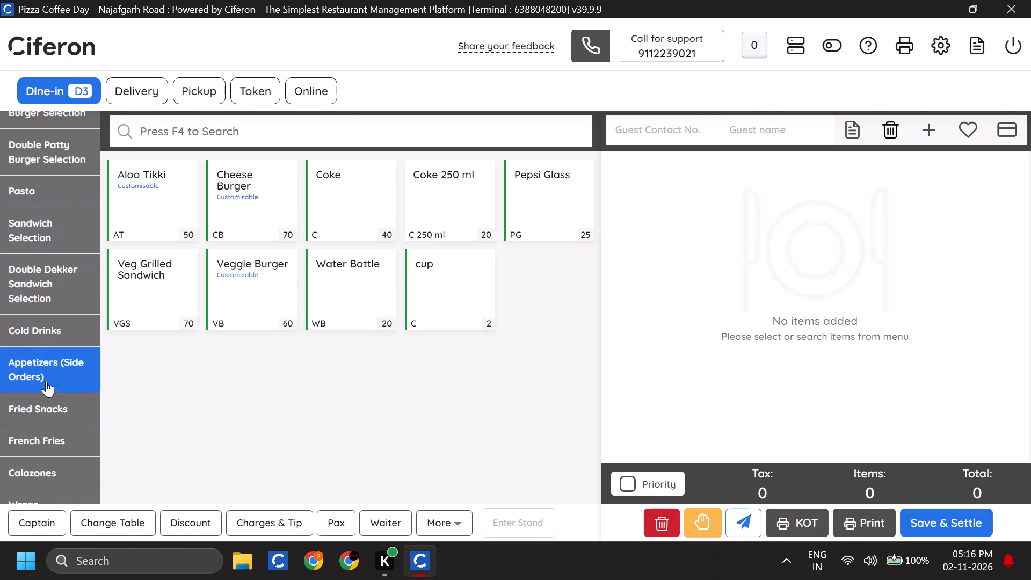
click(76, 436)
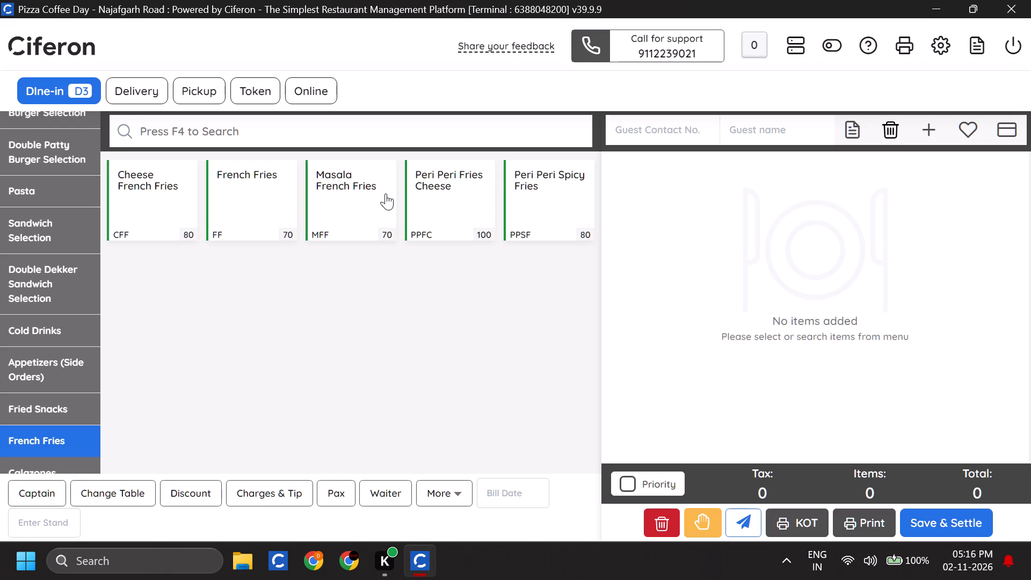
click(541, 174)
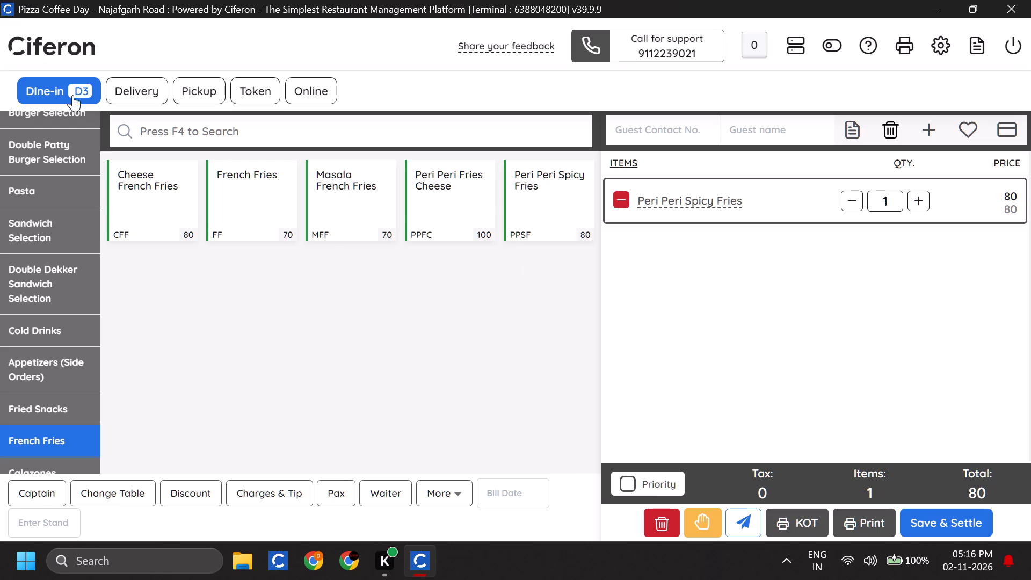
click(55, 89)
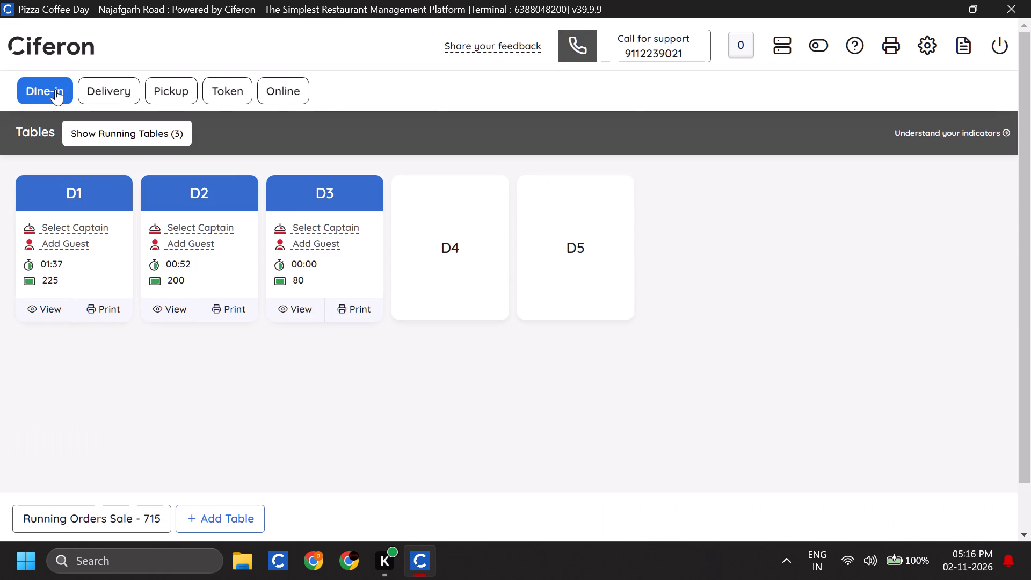
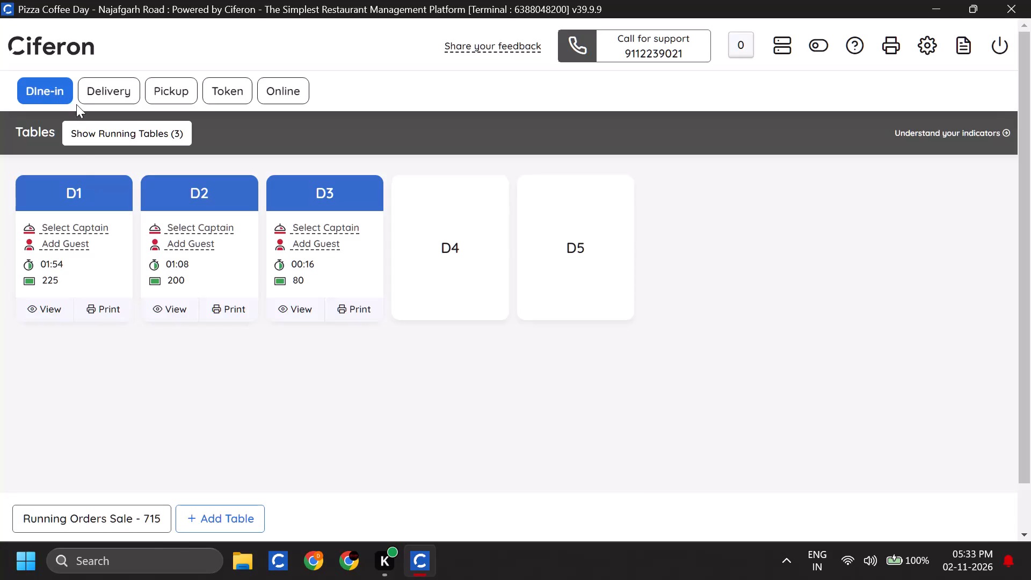
Open the running order on table D1 and settle it in full with a cash payment.
click(75, 188)
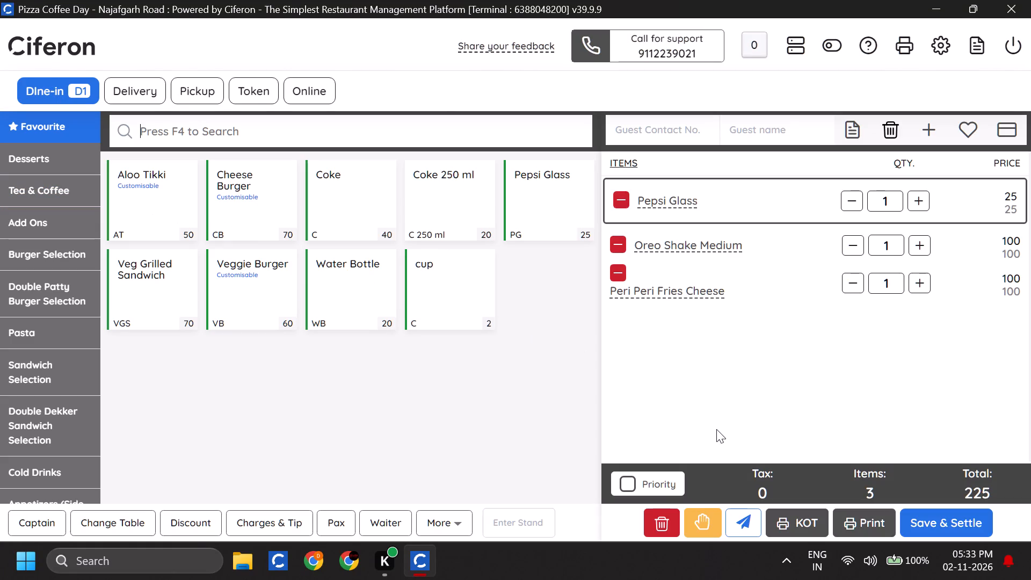
click(933, 516)
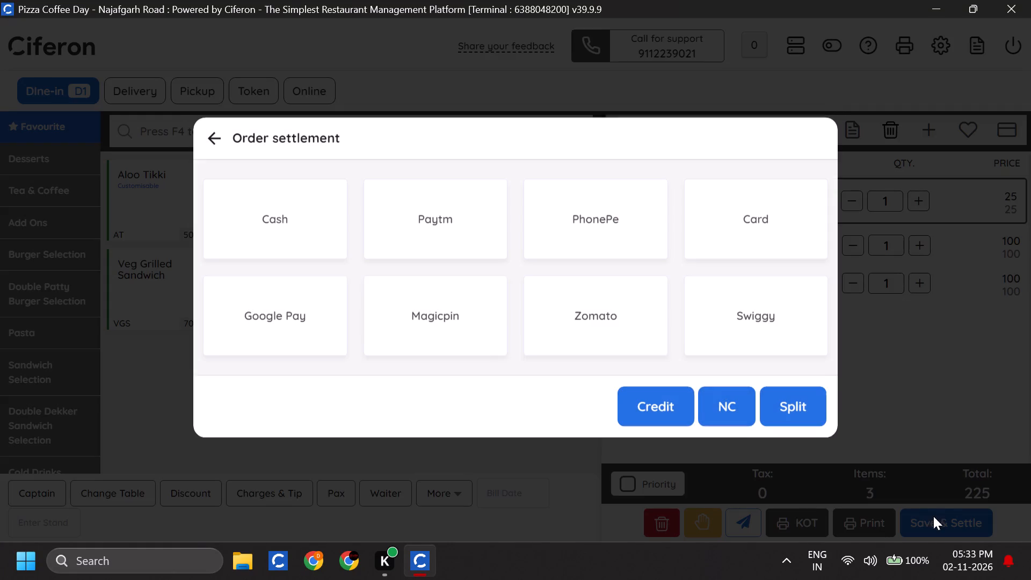
click(288, 231)
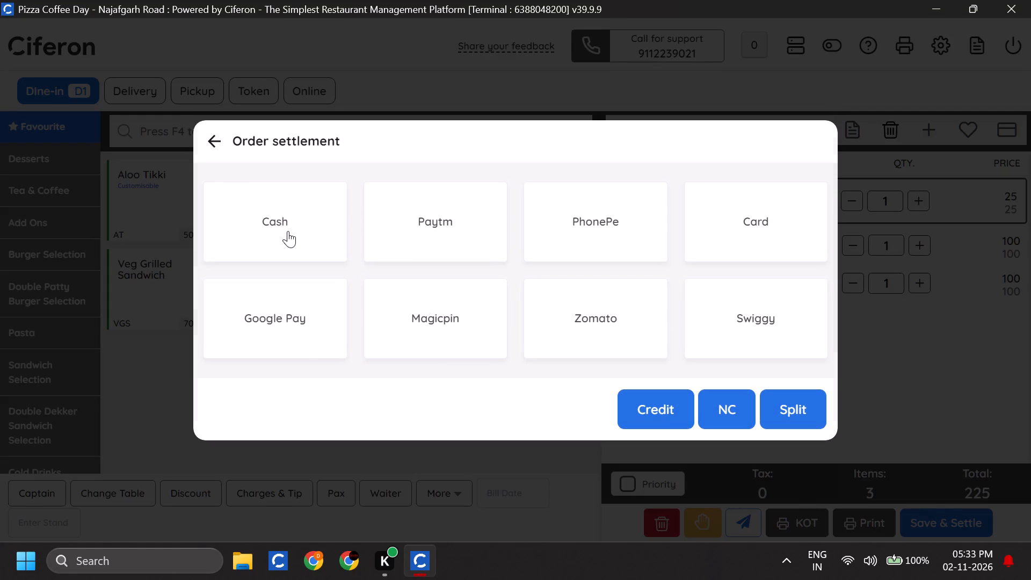
click(360, 271)
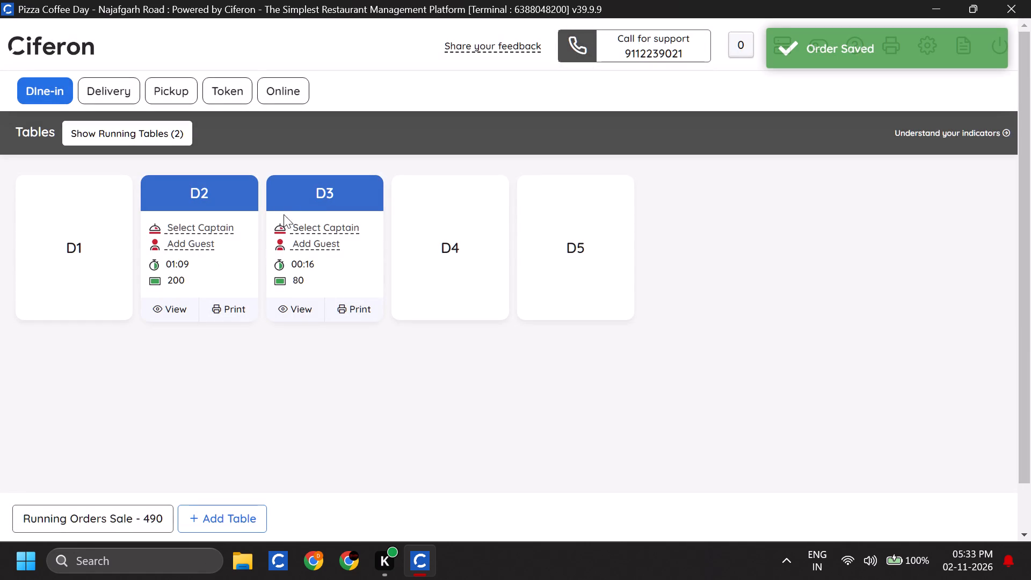
Open the running order on table D3 and settle it in cash with a guest-paid amount of 80.00.
click(321, 189)
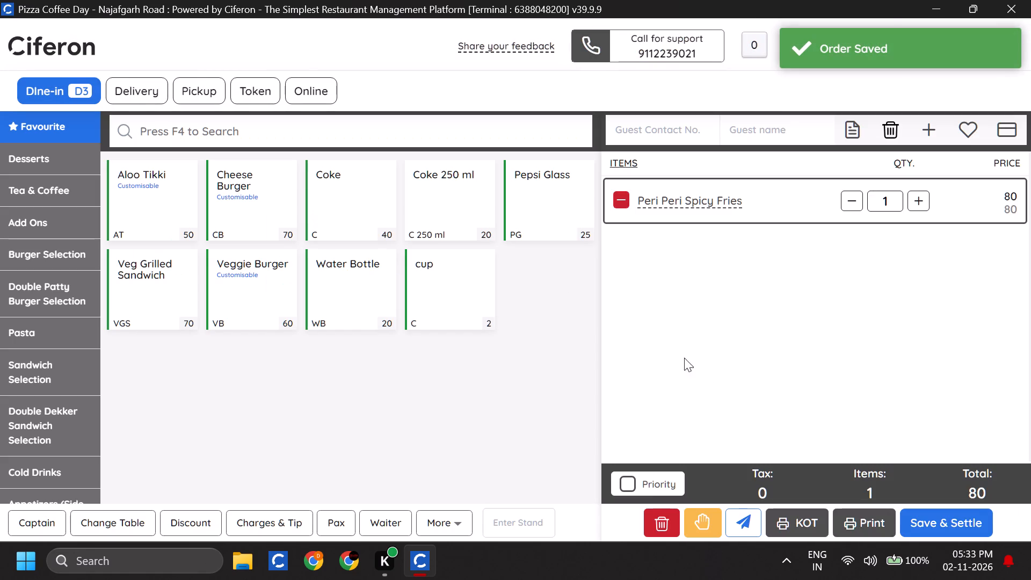
click(923, 517)
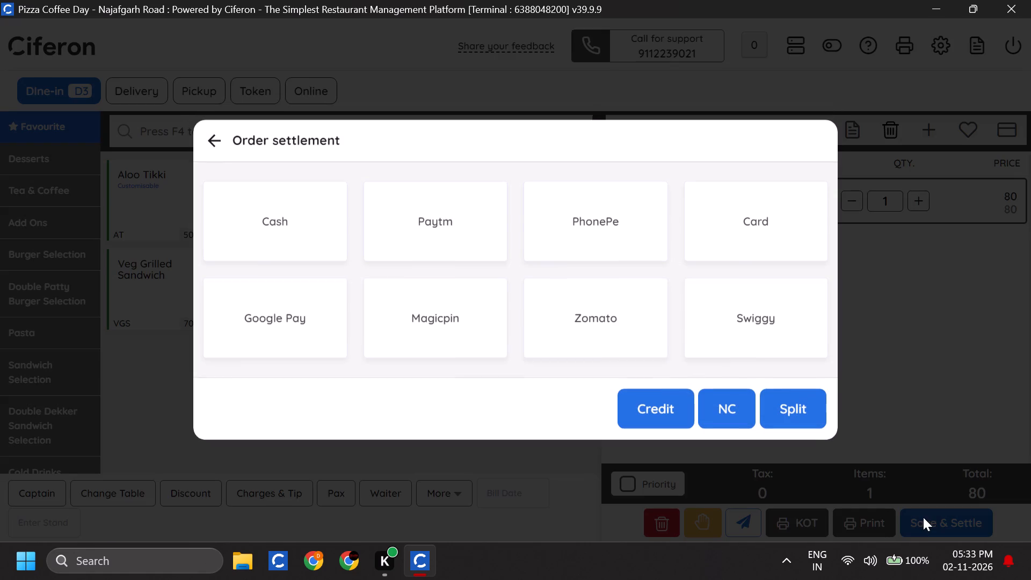
click(270, 233)
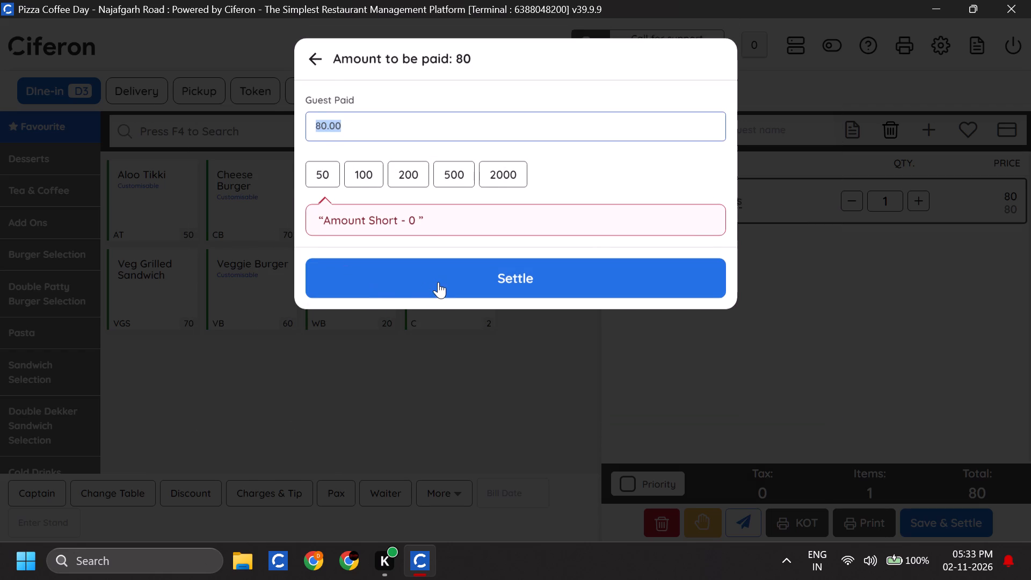
click(438, 282)
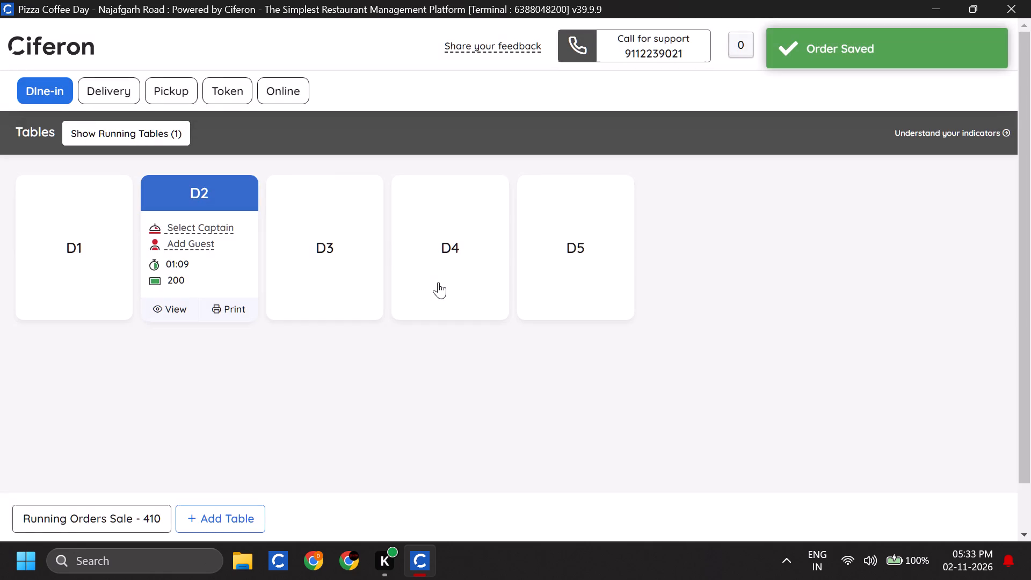
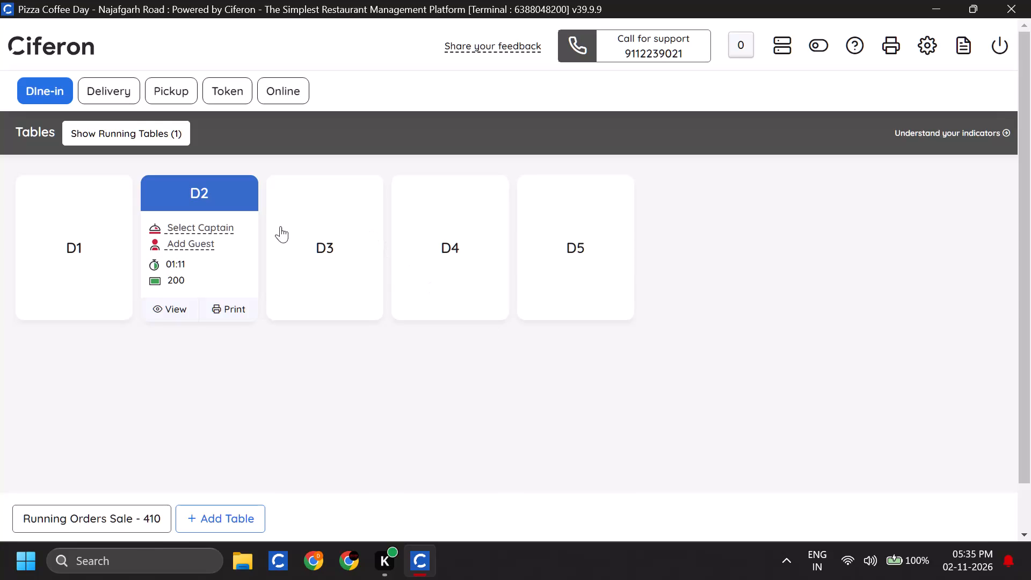
Check today's sales overview on the sales dashboard and return to the dine-in table view.
click(47, 64)
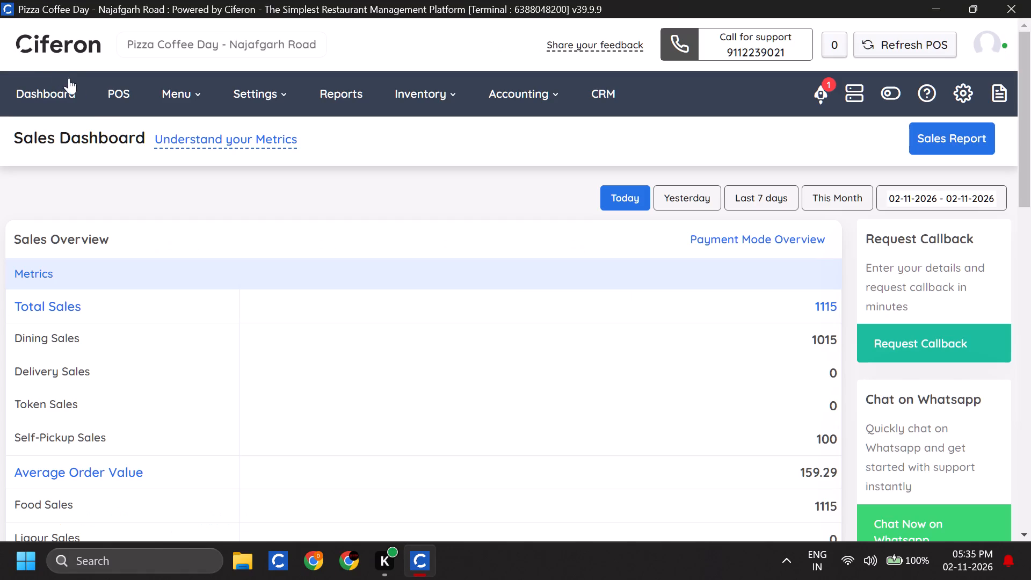
click(114, 92)
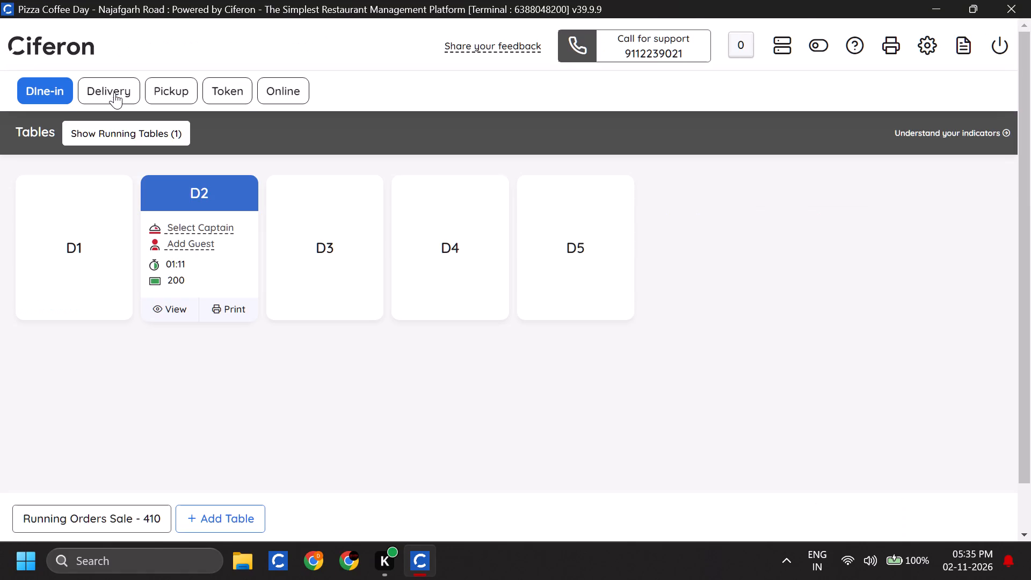
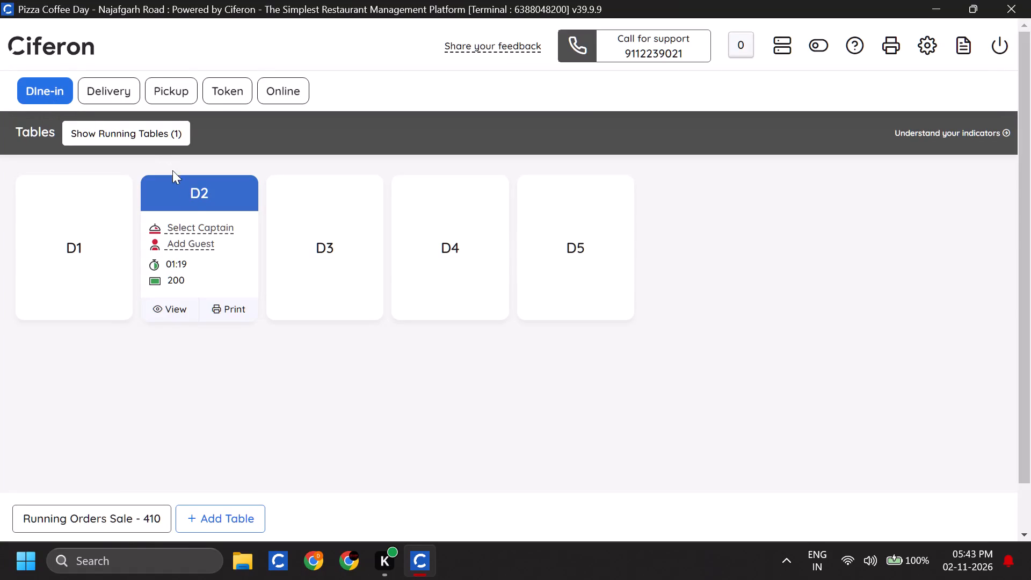
Cancel the Paneer Tikka Sandwich item on table D2 with the reason Wrong Entry.
click(188, 187)
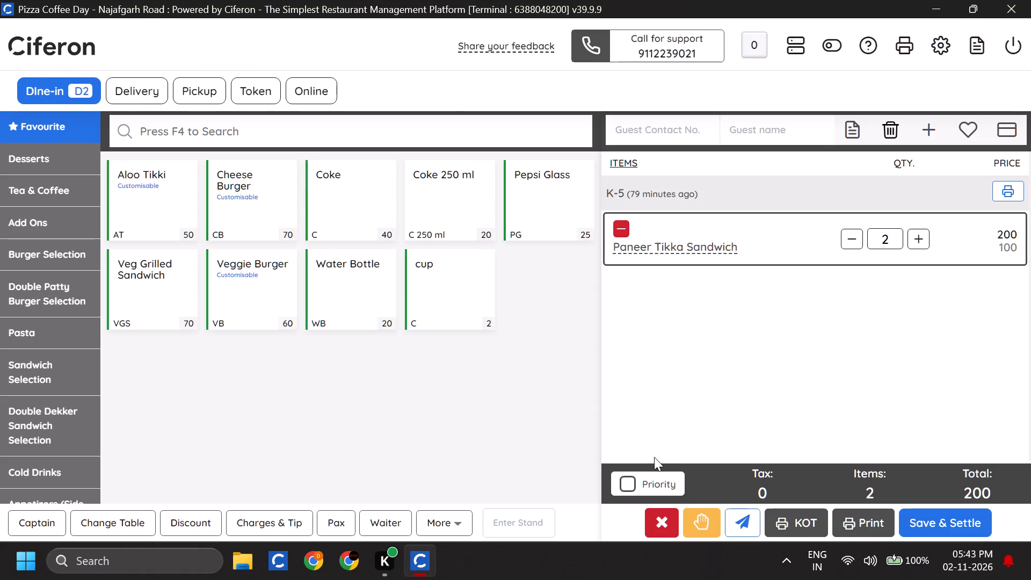
click(619, 226)
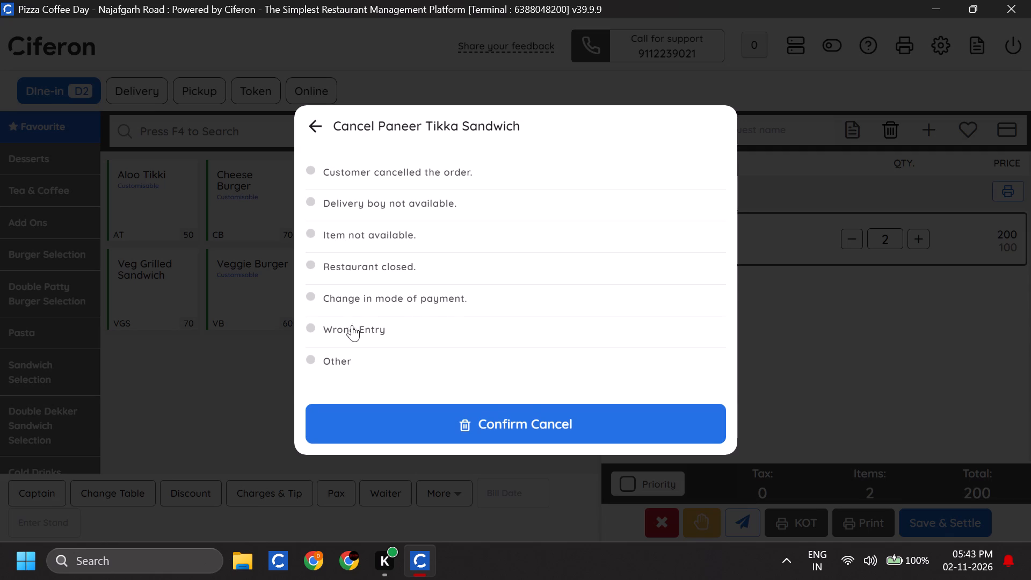
click(309, 325)
click(372, 414)
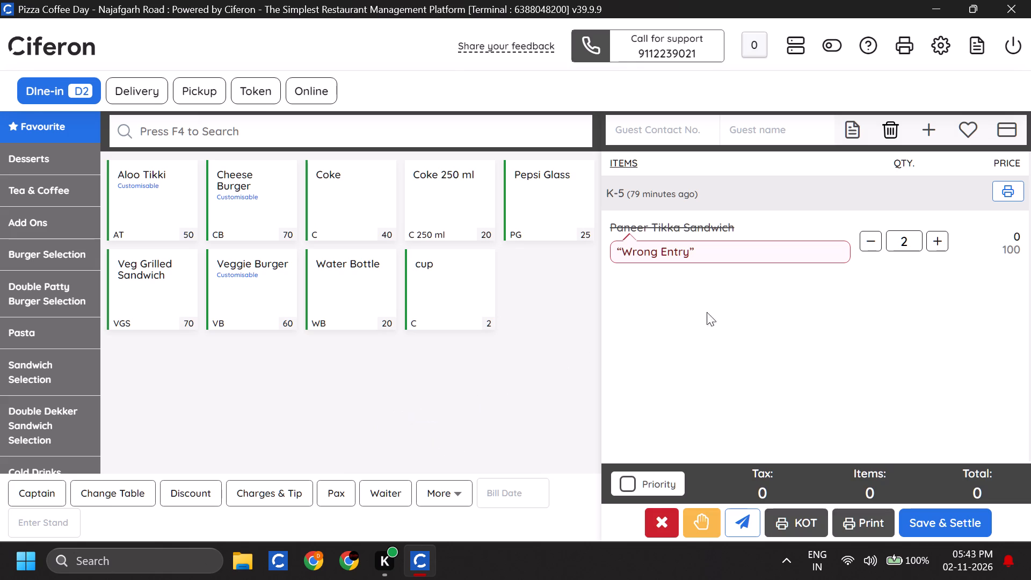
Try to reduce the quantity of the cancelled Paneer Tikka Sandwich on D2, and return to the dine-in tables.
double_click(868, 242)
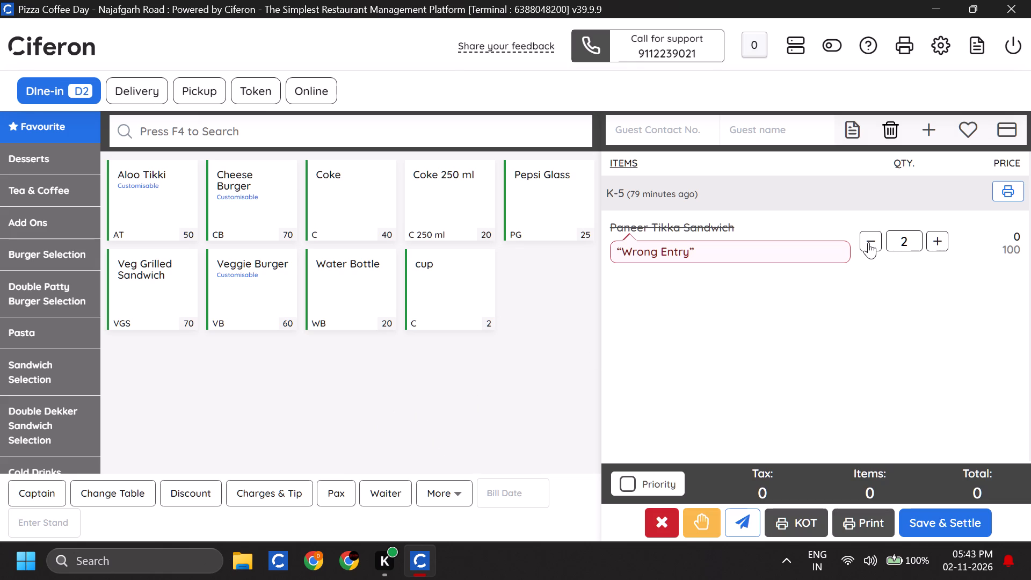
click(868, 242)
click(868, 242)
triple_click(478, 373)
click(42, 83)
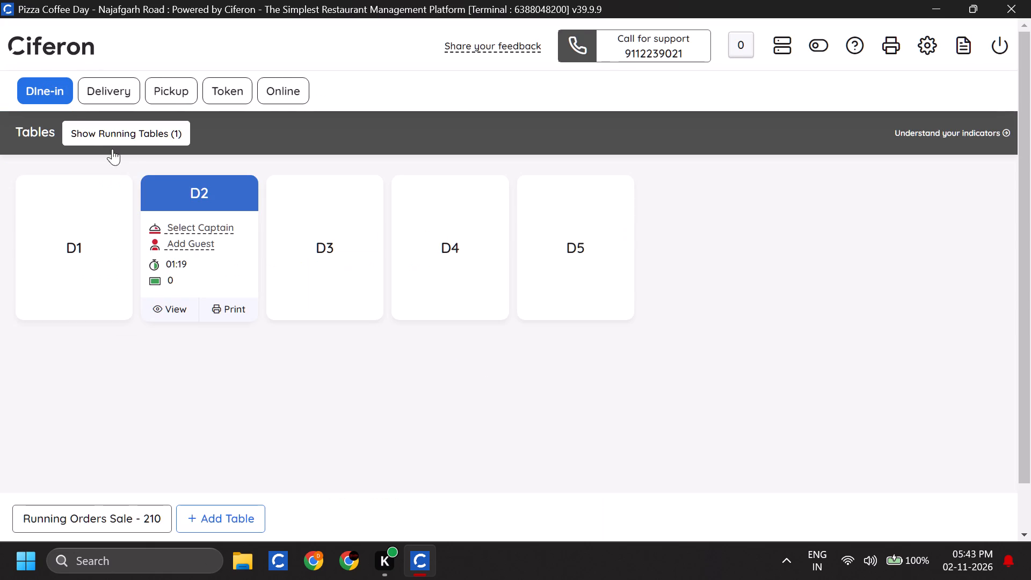
Reopen table D2 and print its kitchen ticket K-5.
click(174, 183)
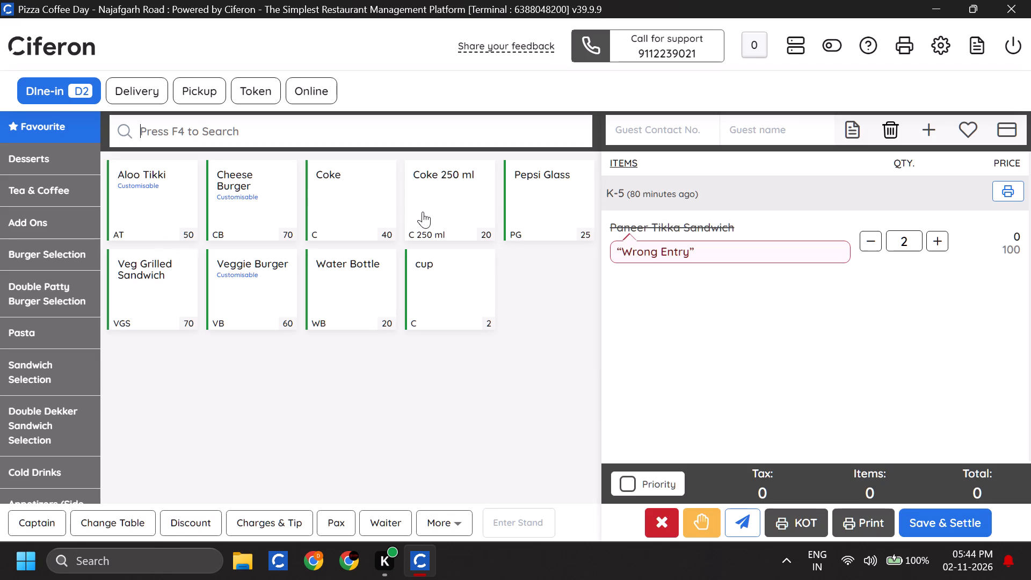
click(1006, 192)
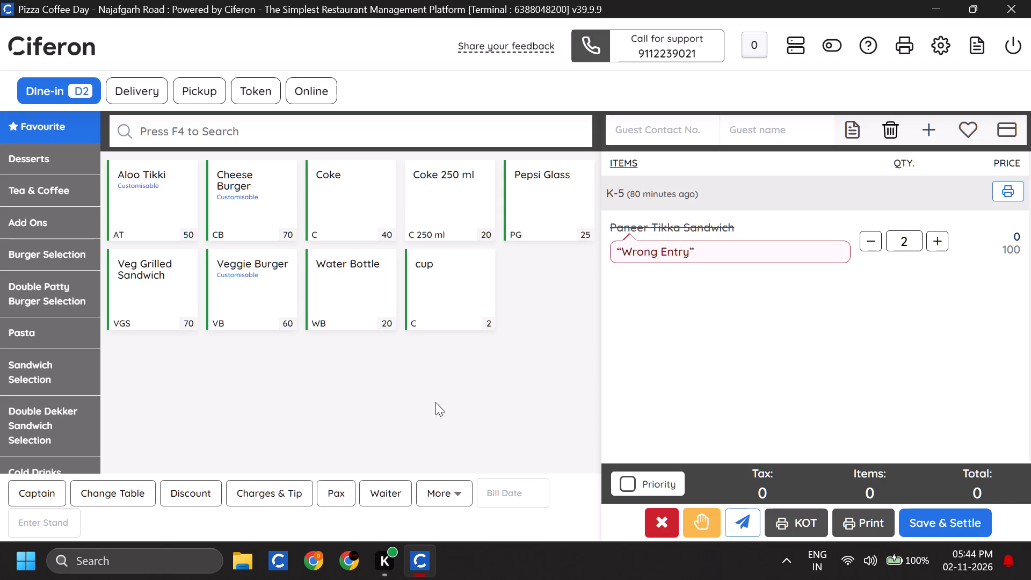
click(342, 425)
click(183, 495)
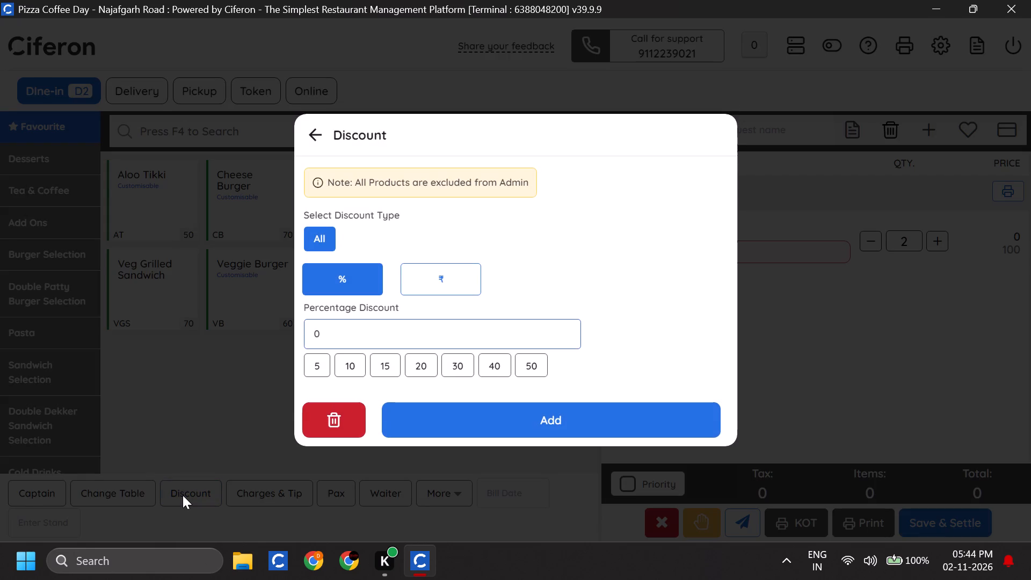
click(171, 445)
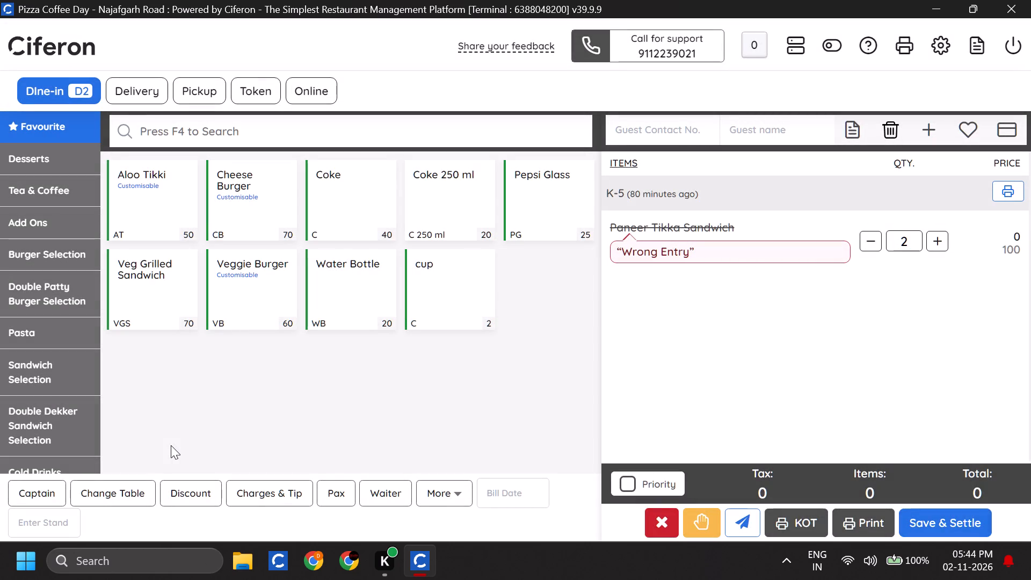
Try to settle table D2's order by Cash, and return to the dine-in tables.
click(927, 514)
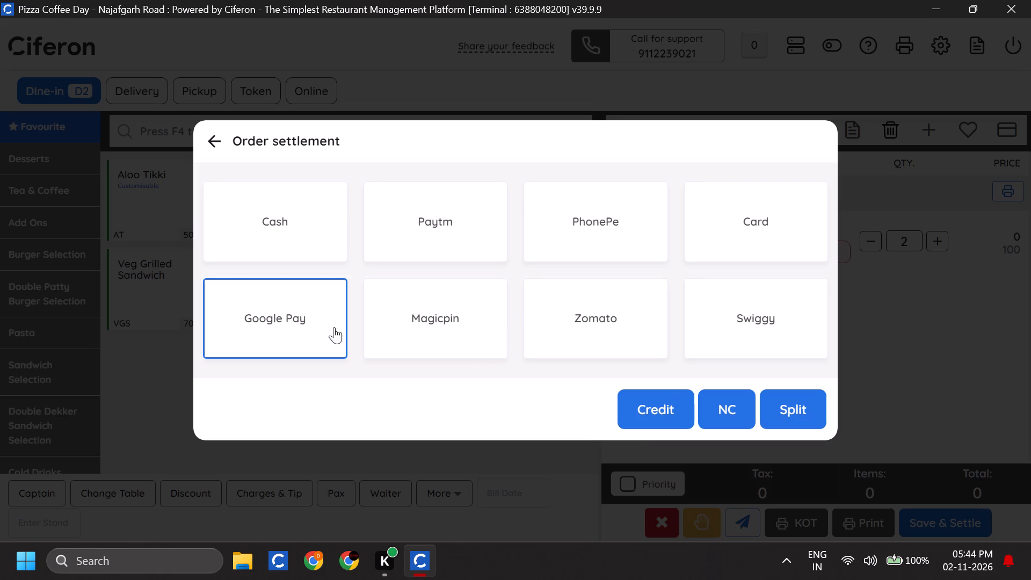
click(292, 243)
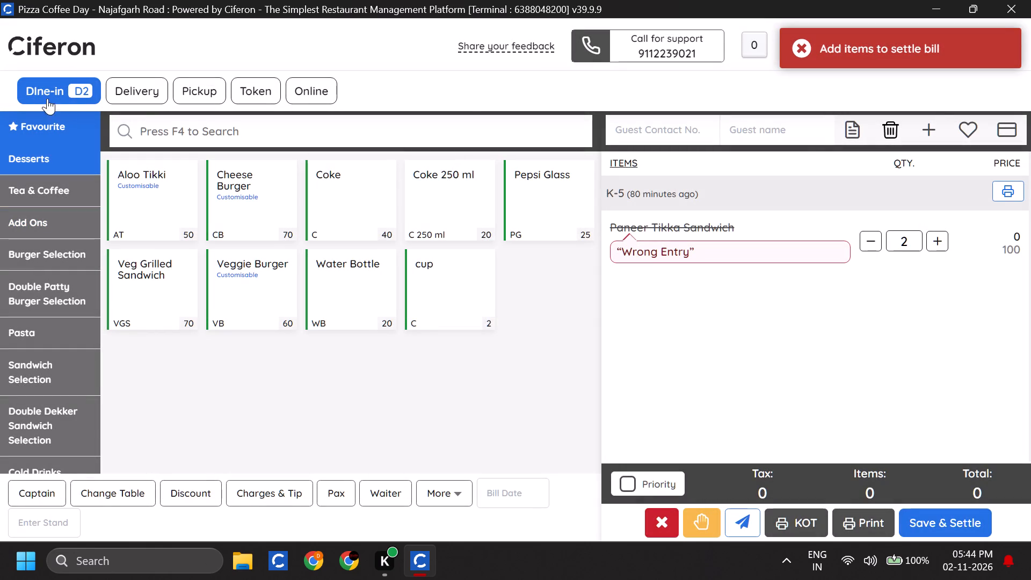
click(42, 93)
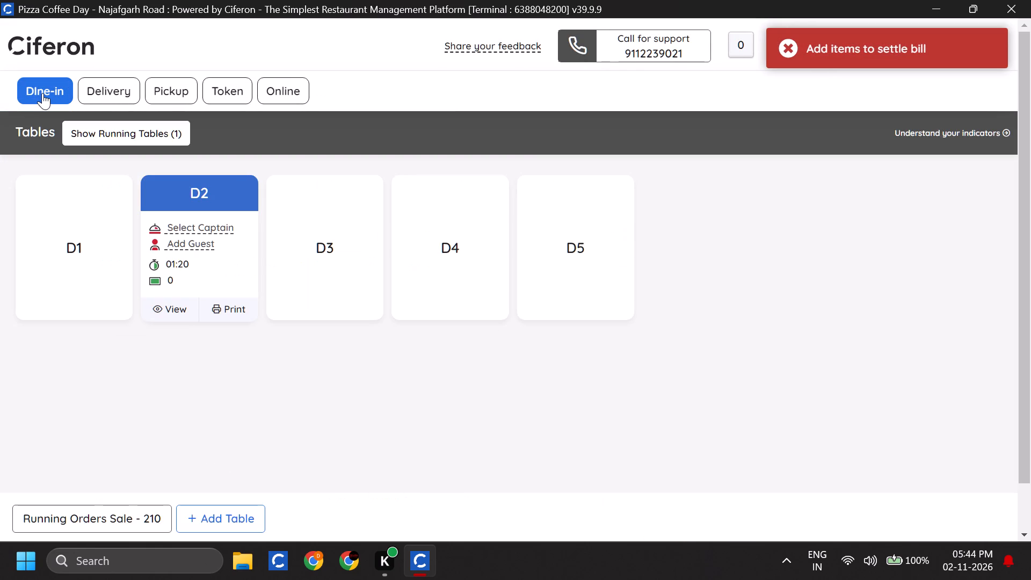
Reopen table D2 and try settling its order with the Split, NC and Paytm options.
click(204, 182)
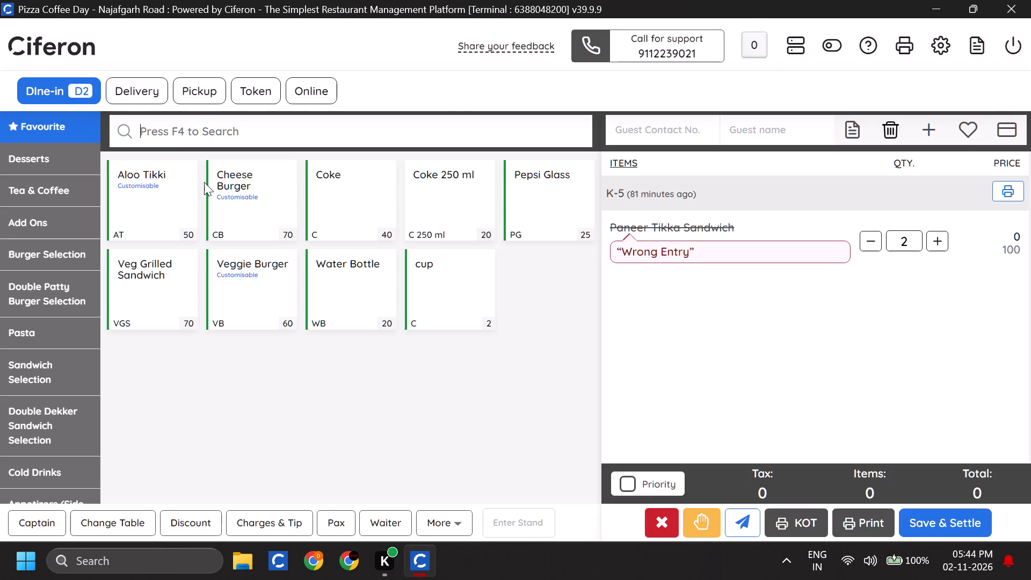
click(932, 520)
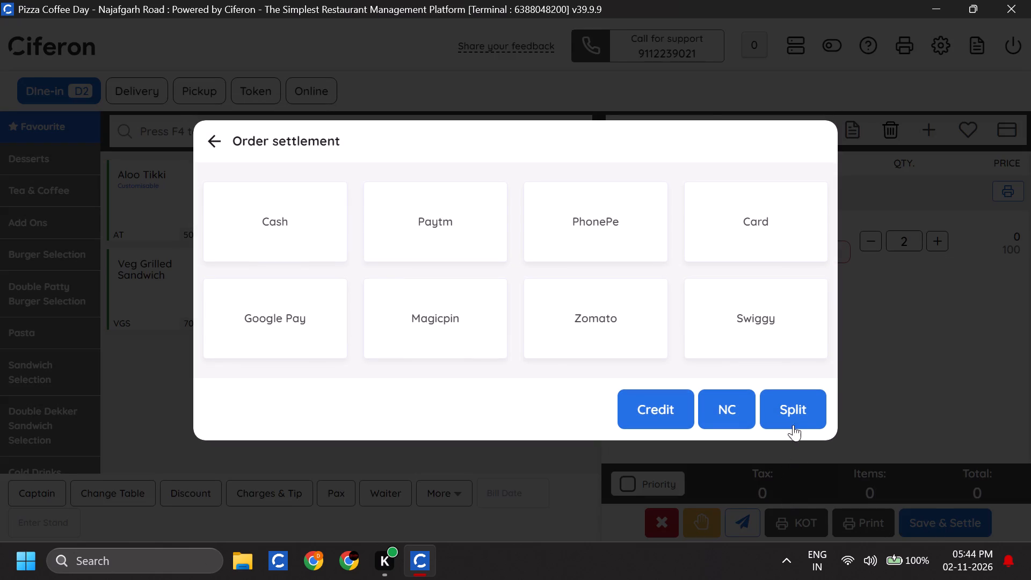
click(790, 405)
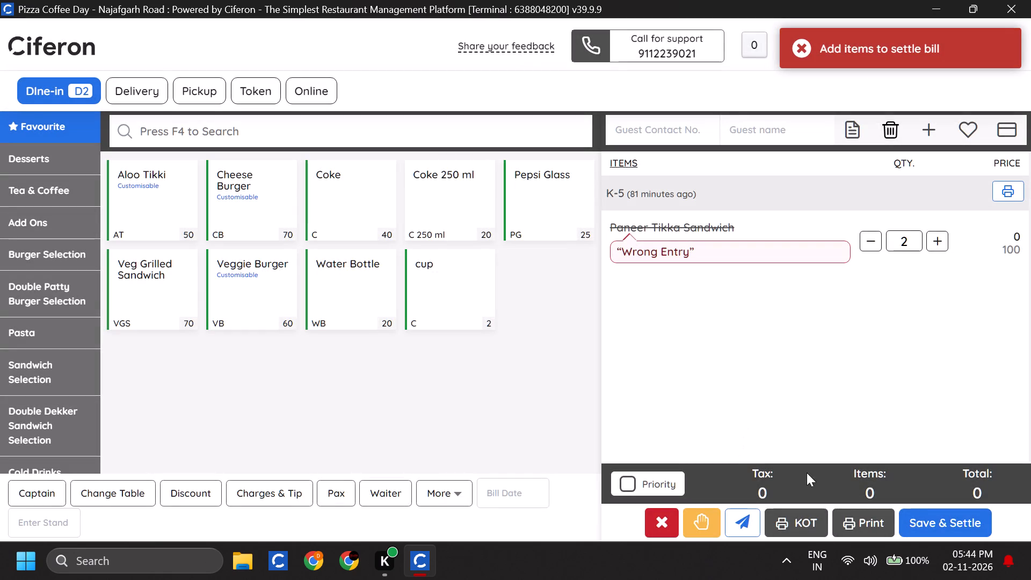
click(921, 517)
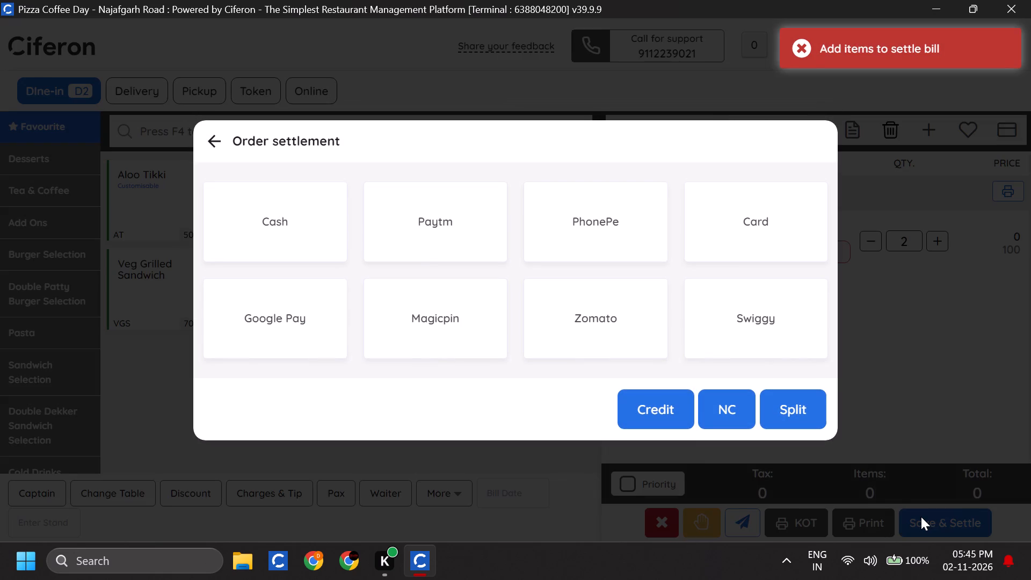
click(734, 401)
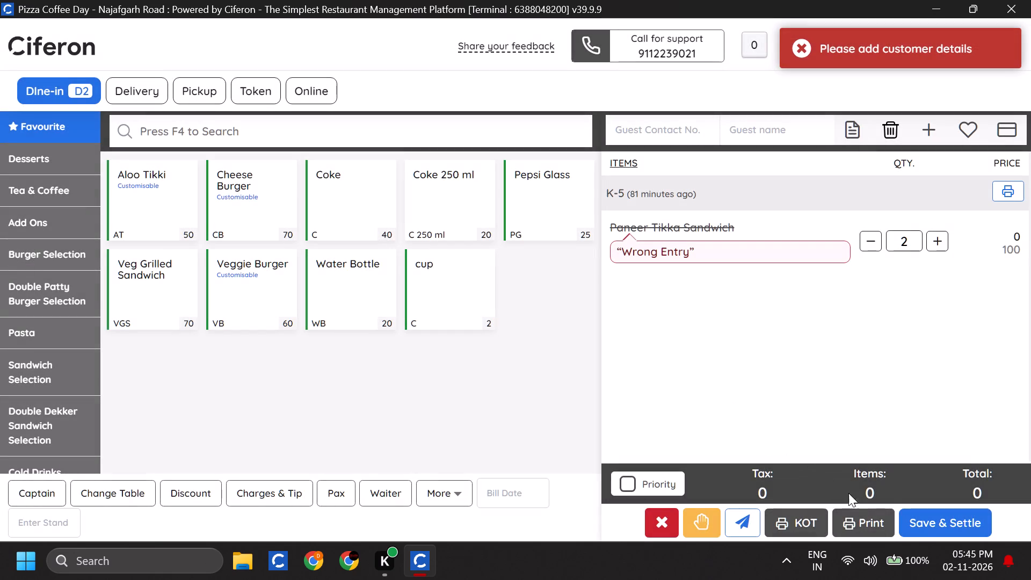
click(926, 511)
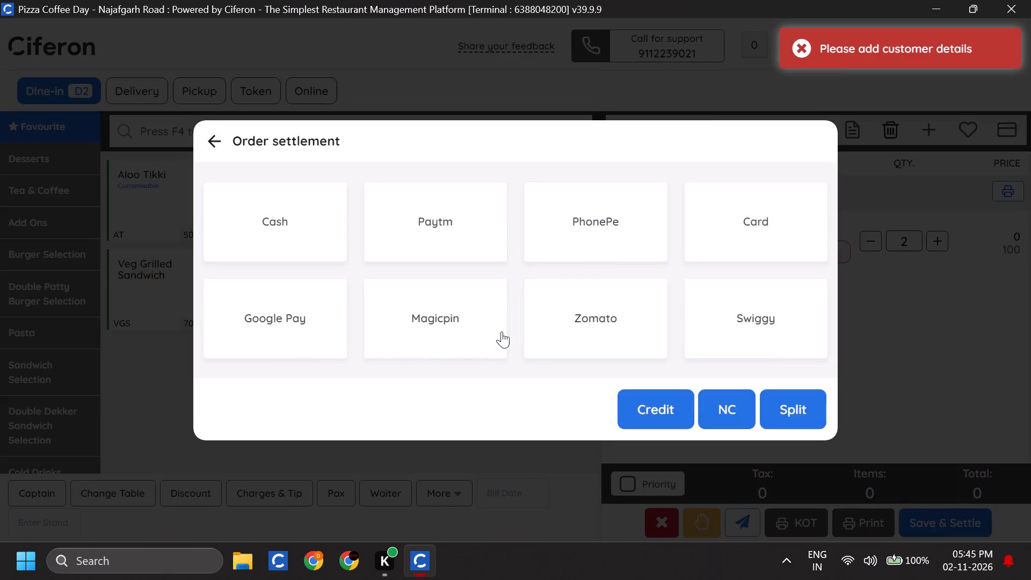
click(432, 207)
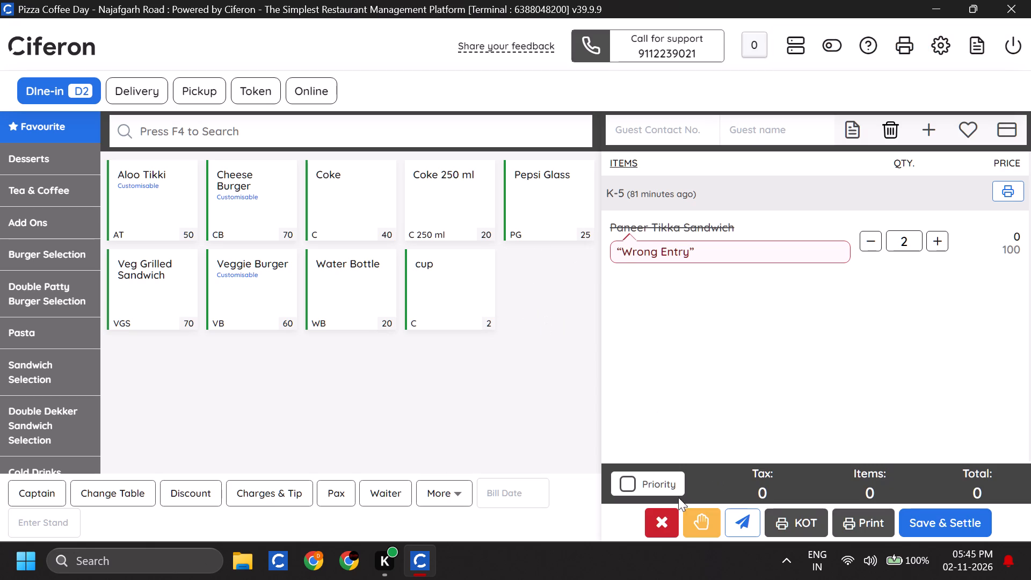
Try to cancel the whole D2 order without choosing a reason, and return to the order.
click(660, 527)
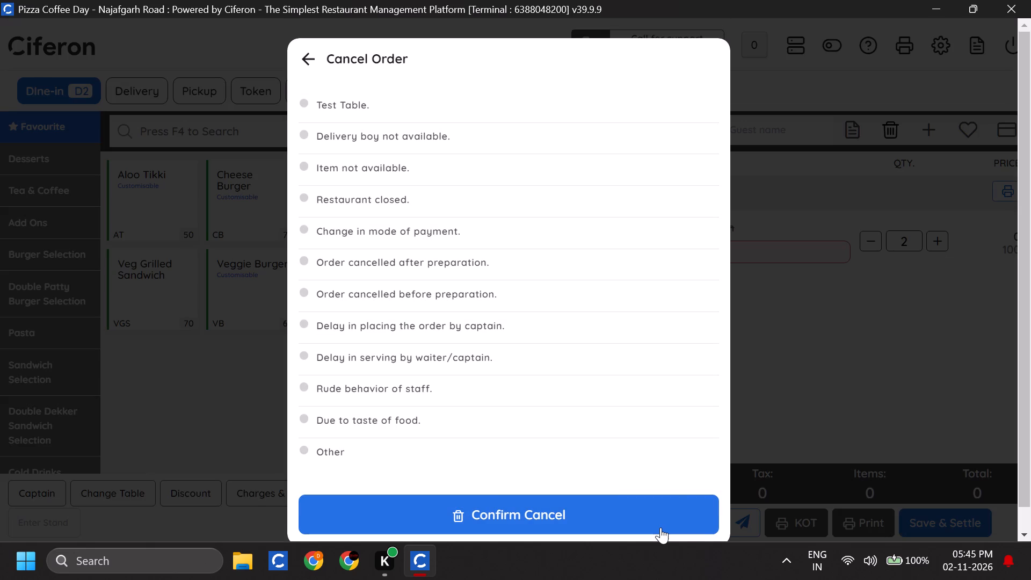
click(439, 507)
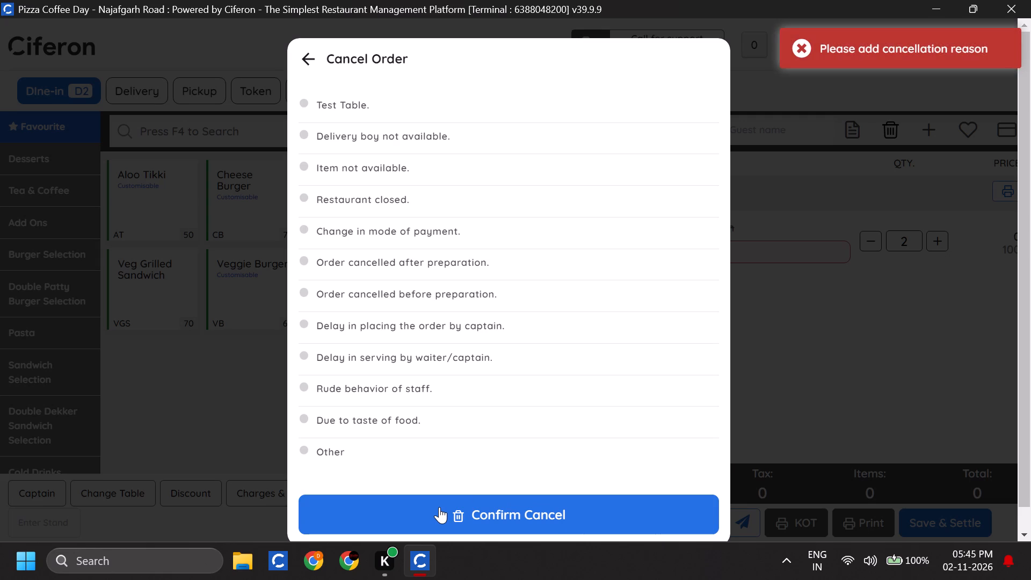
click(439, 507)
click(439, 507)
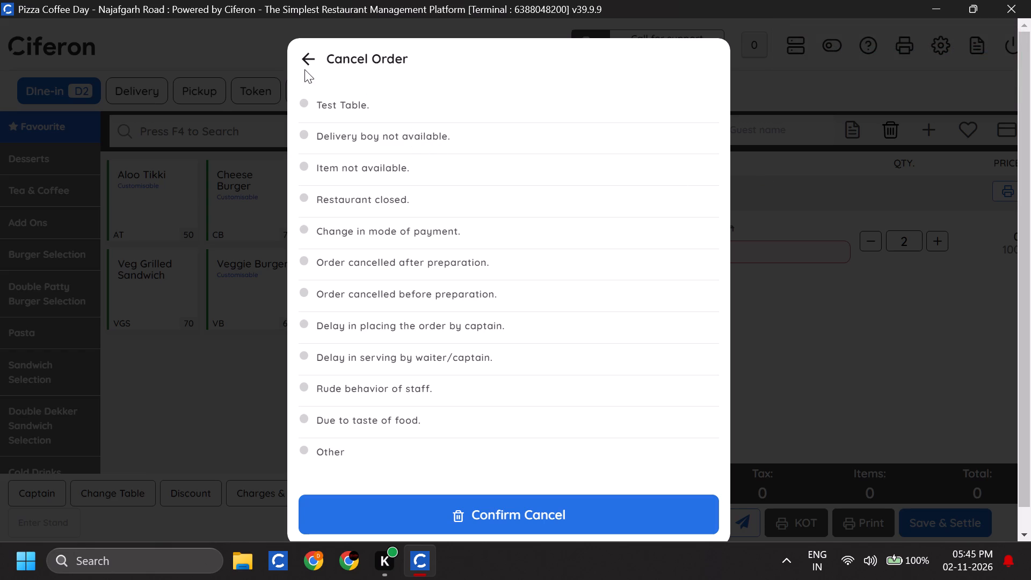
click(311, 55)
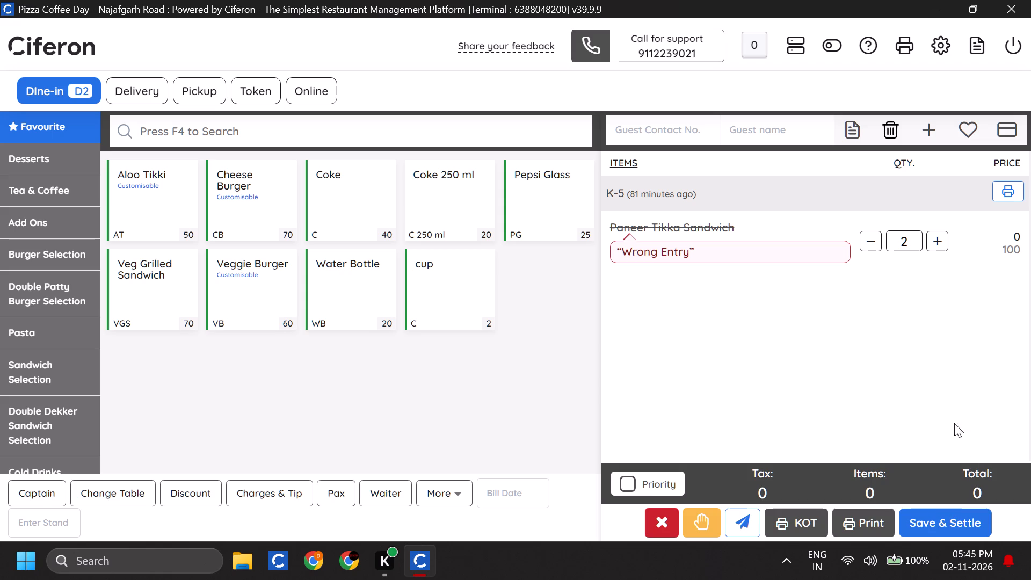
Add two new single-quantity Paneer Tikka Sandwich lines to table D2's order, based on the cancelled item.
click(938, 238)
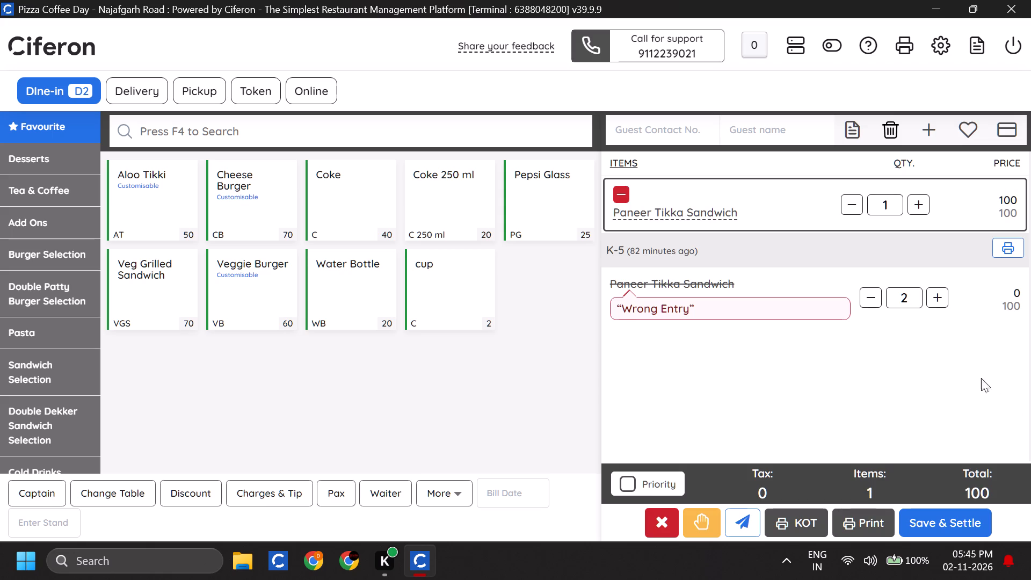
click(938, 298)
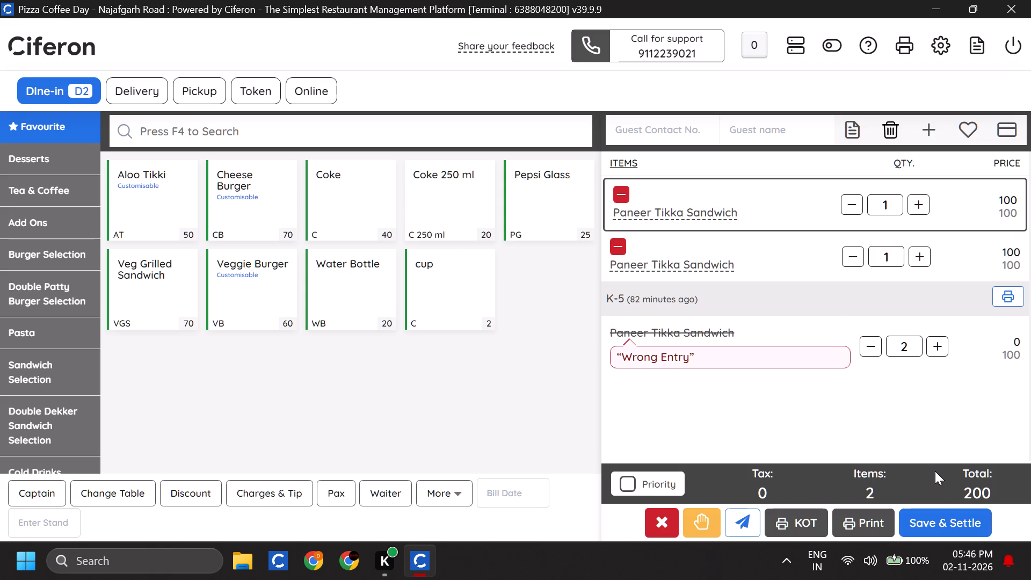
Save and settle table D2's order by Cash with a guest payment of 200.
click(935, 515)
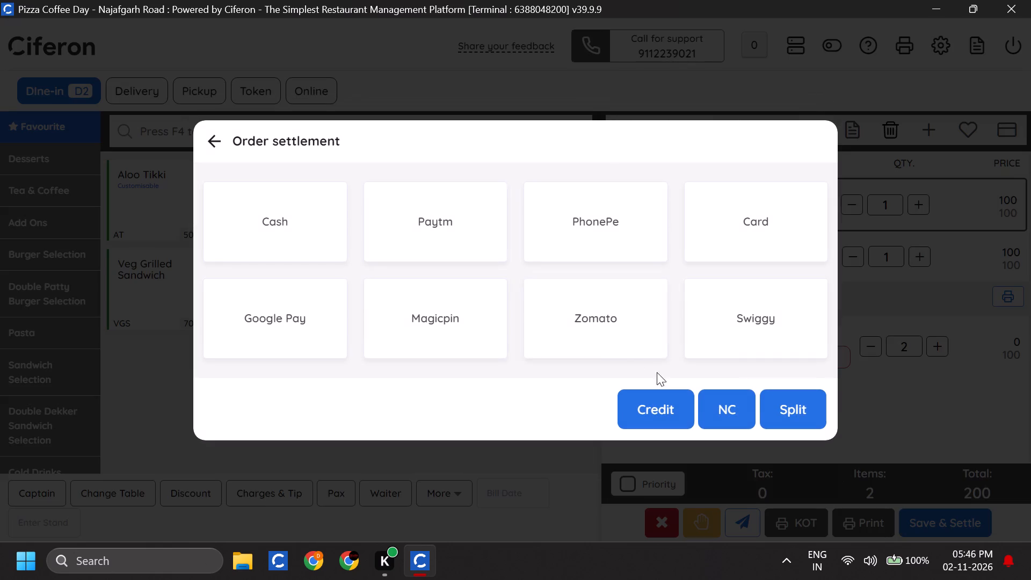
click(311, 221)
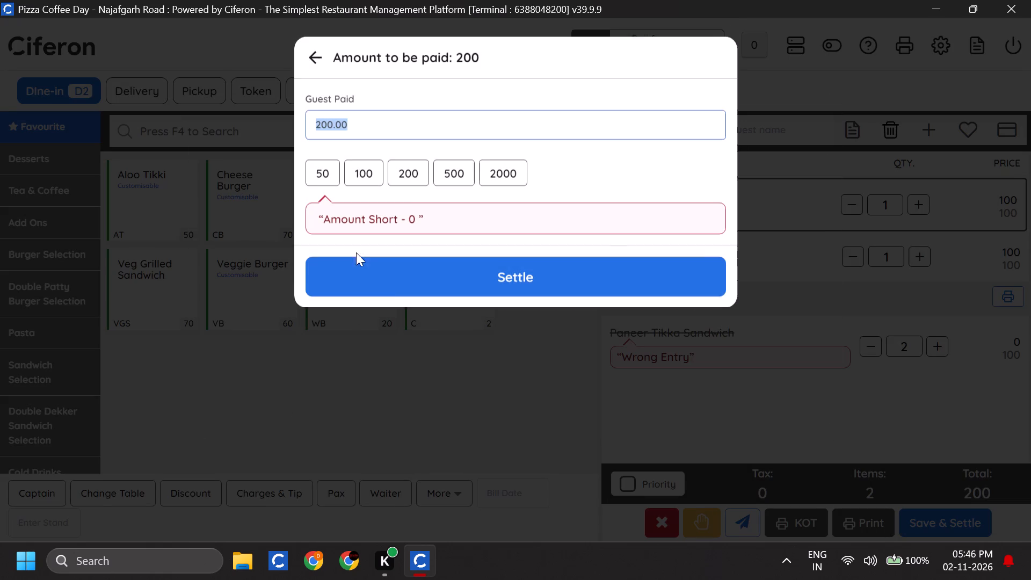
click(419, 293)
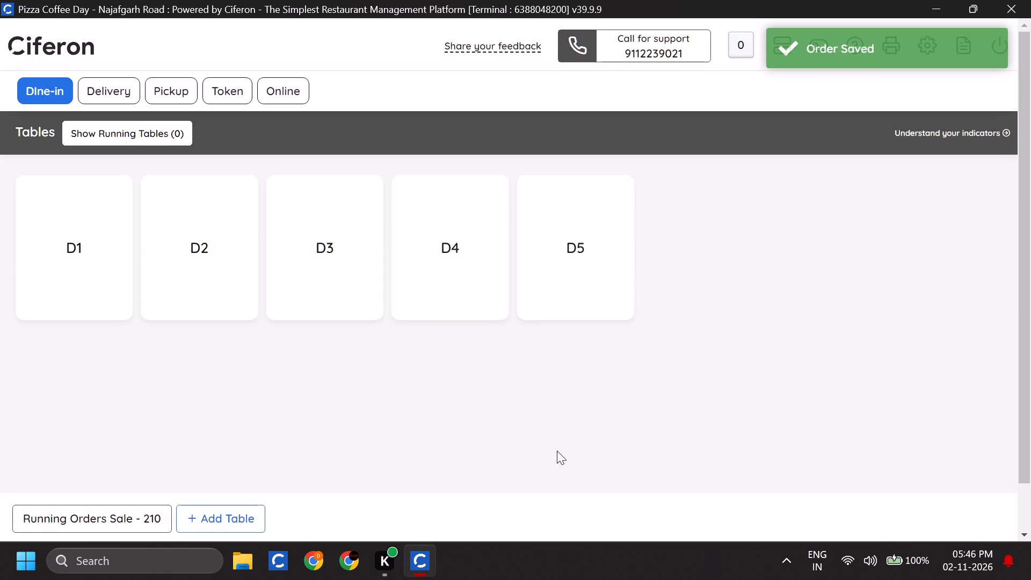
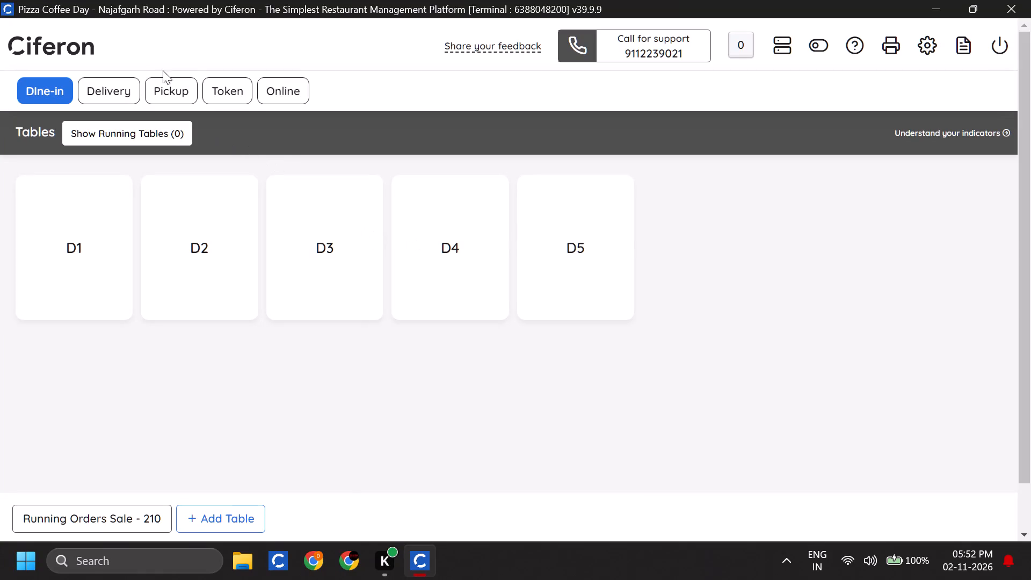
View today's sales overview on the Sales Dashboard and return to the POS dine-in tables.
click(48, 38)
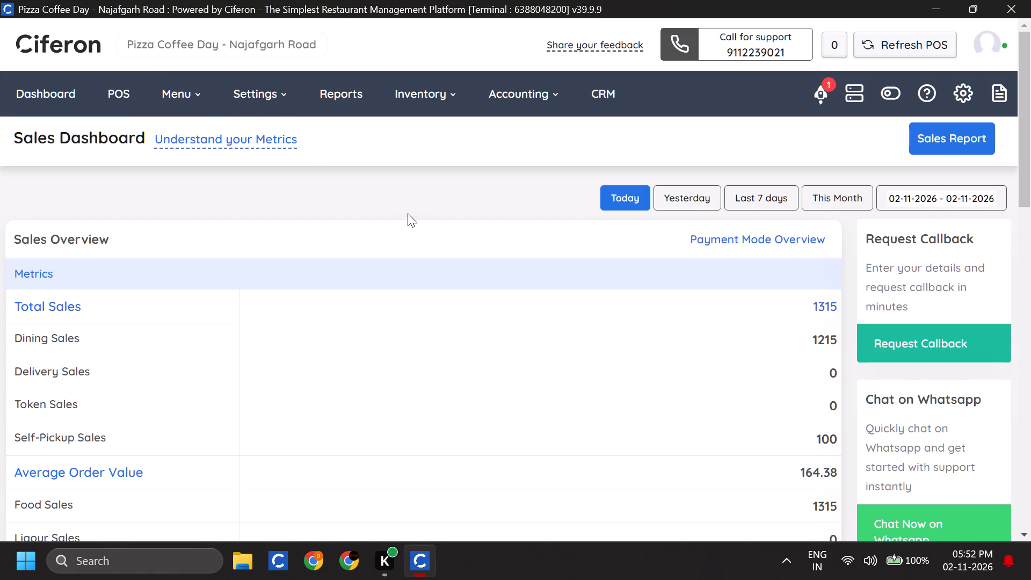
click(116, 91)
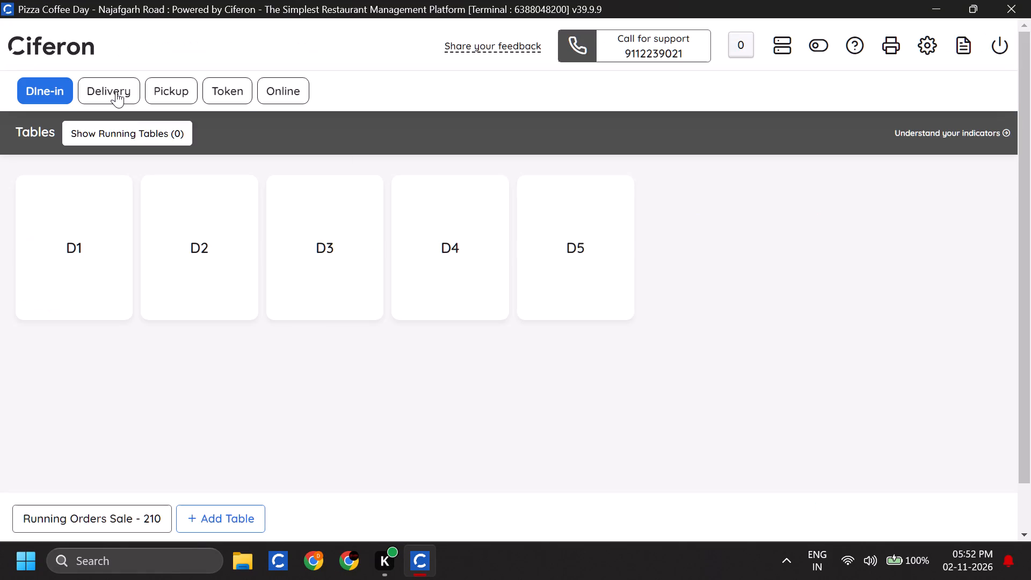
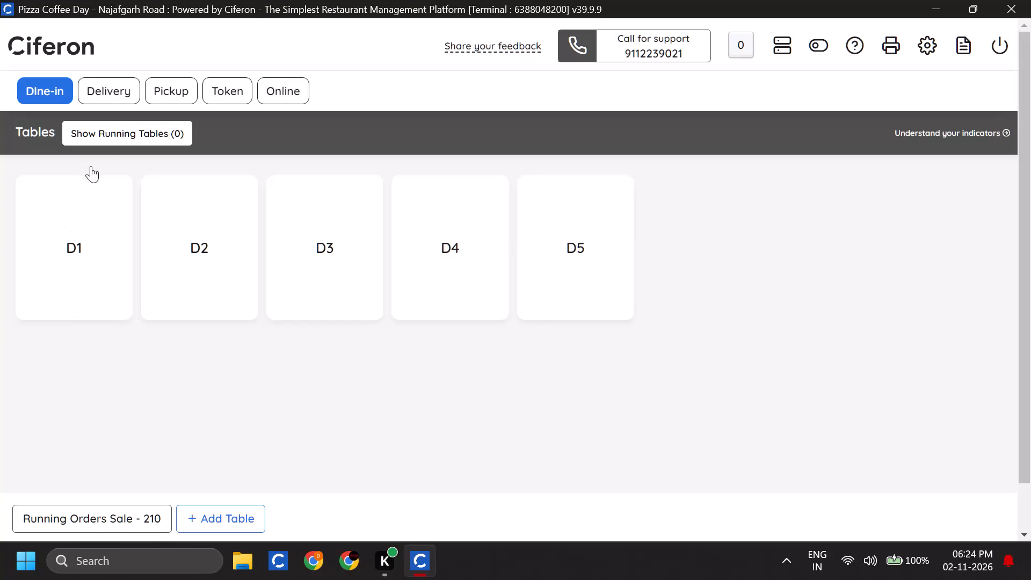
Open the running pickup order of Veg Grilled Sandwiches and settle it with Paytm.
click(155, 86)
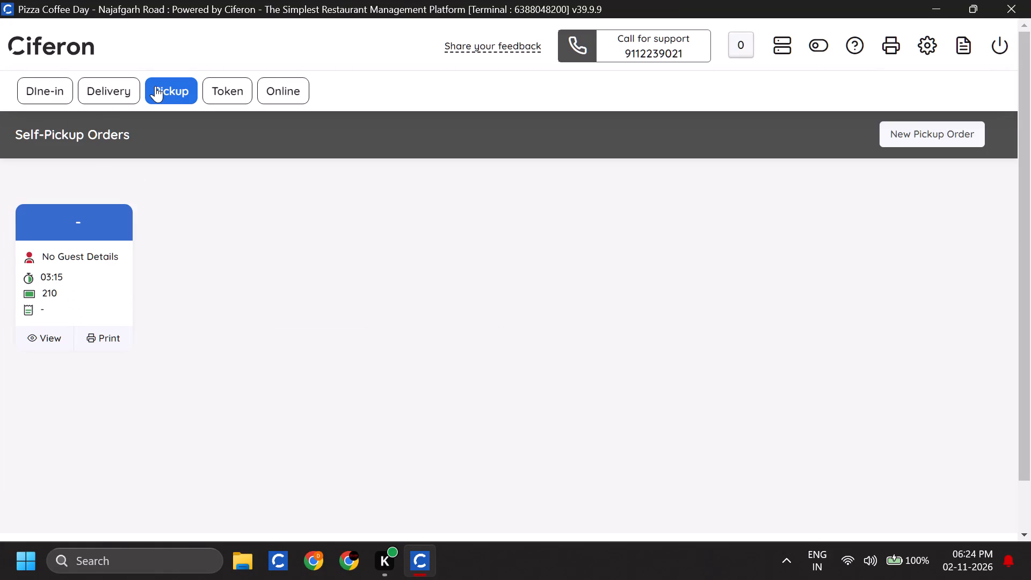
click(105, 224)
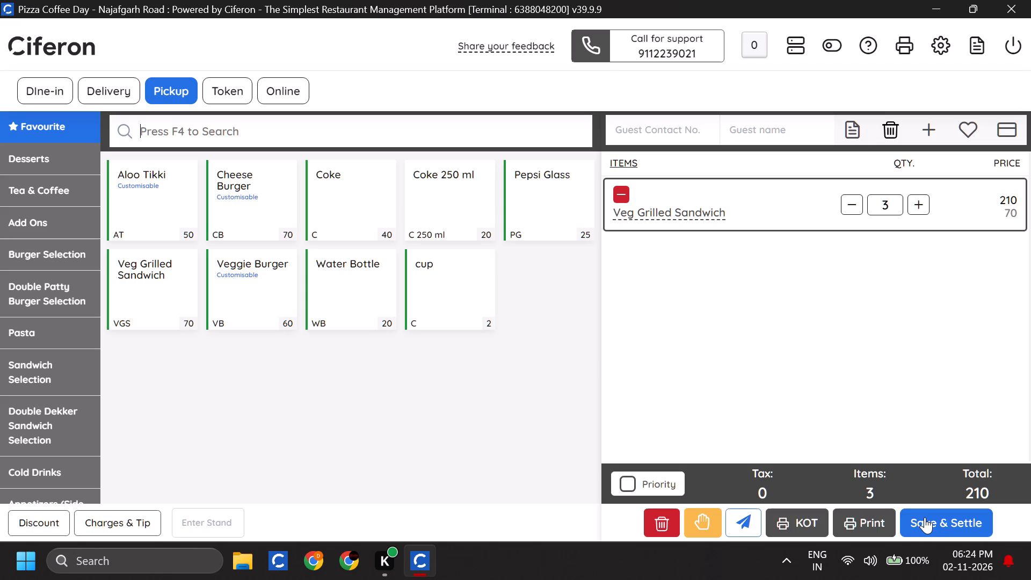
click(925, 517)
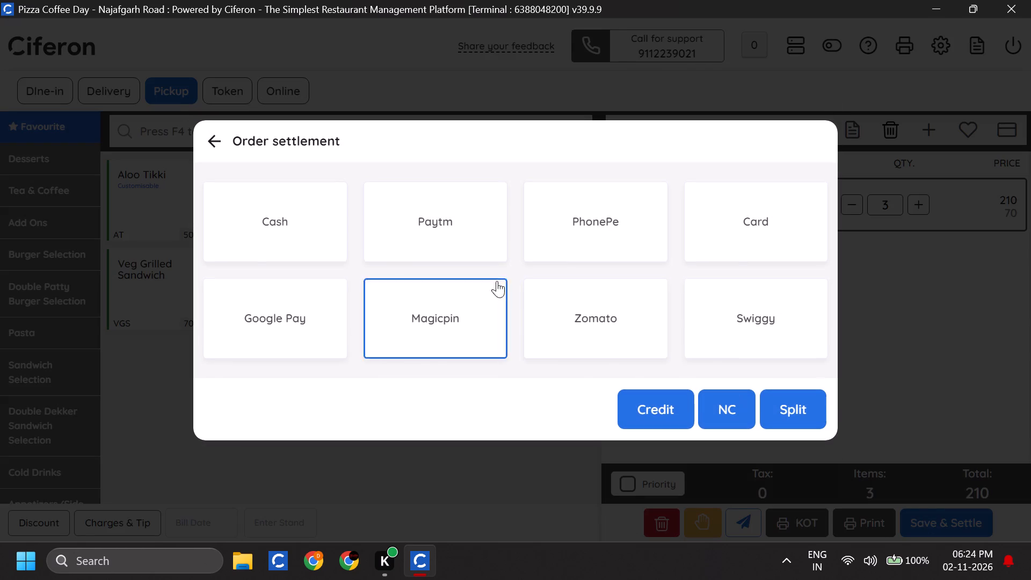
click(474, 221)
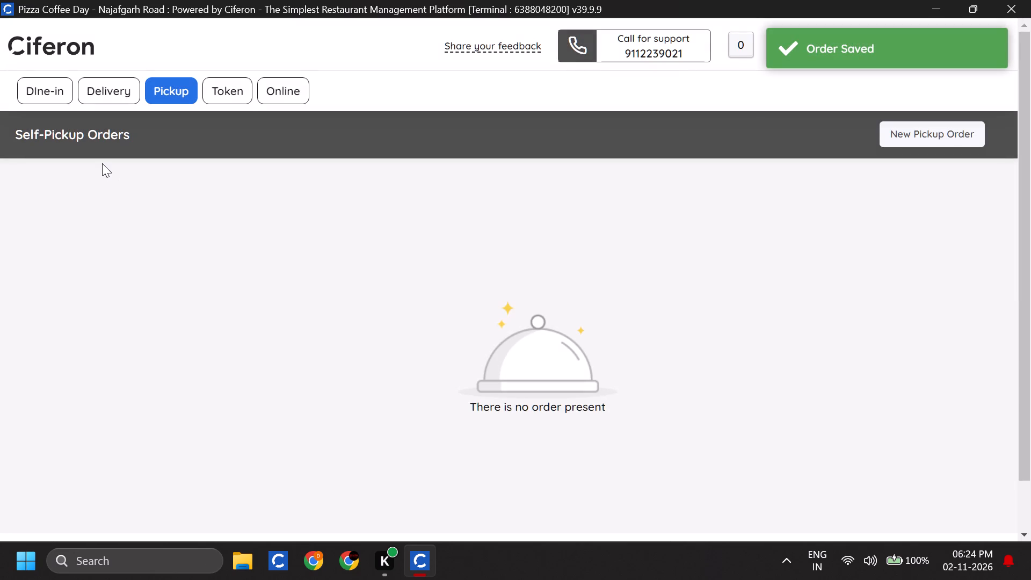
Start a new pickup order and add one Red Sauce Pasta without add-ons.
click(911, 134)
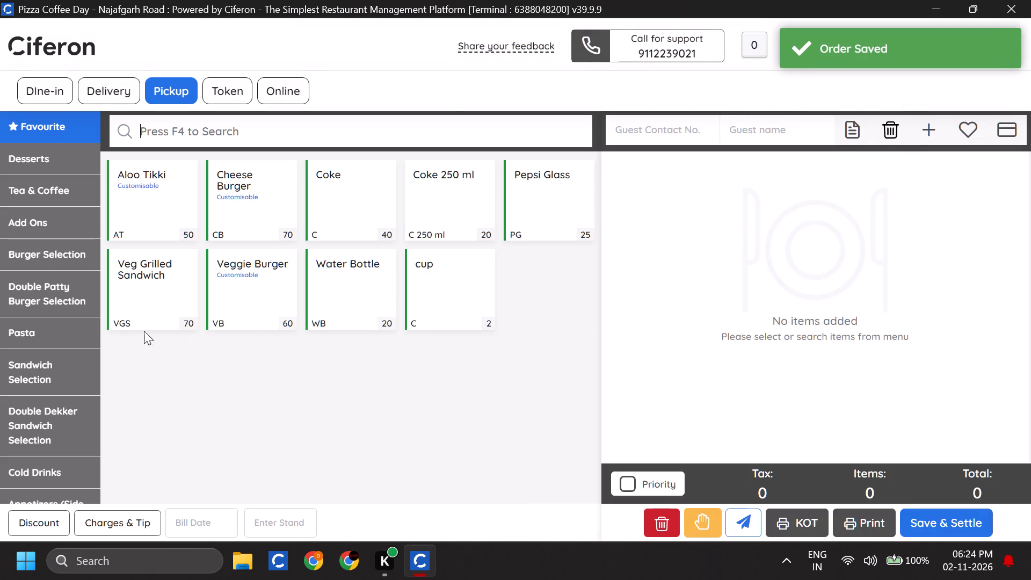
click(72, 327)
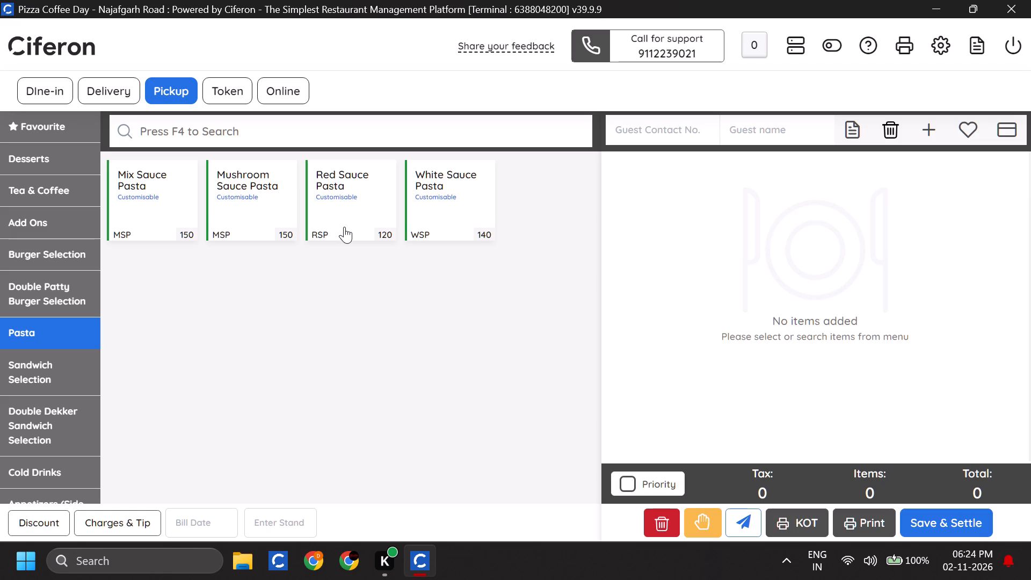
click(344, 227)
click(382, 385)
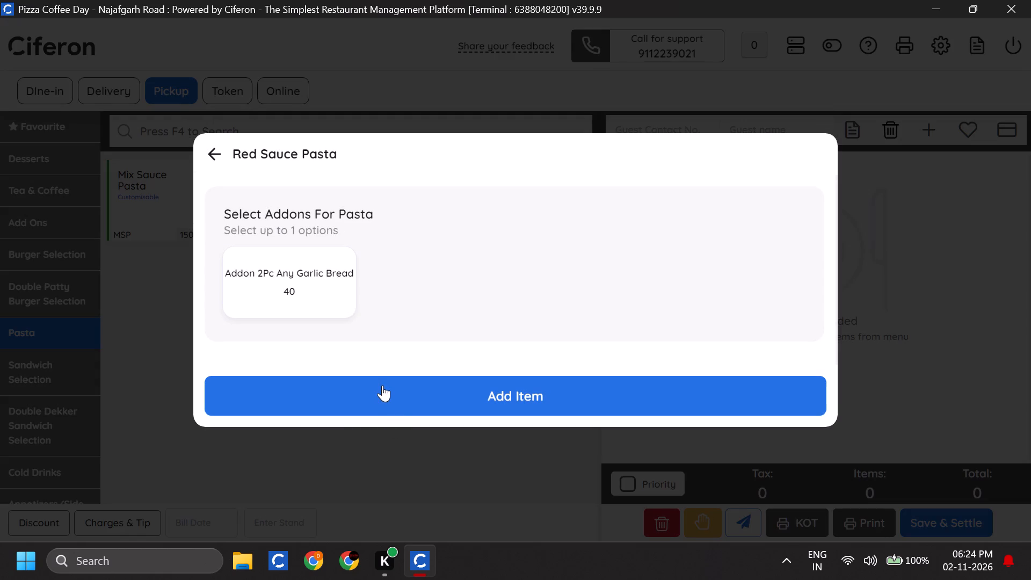
Add one Regular Tandoori Paneer from the Signature Range pizzas to the pickup order, without add-ons.
scroll(43, 440, down, 8)
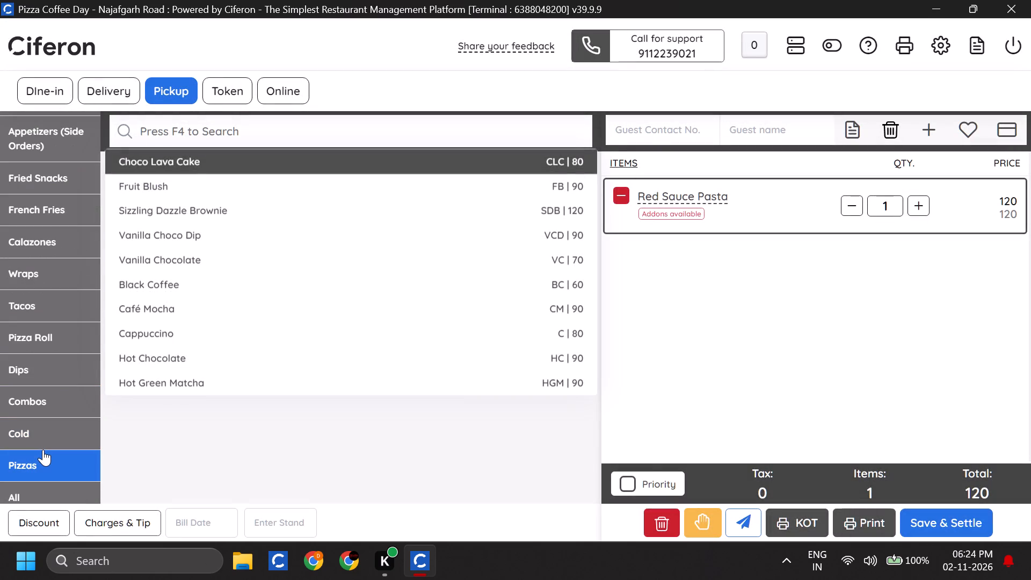
click(43, 450)
scroll(43, 450, down, 2)
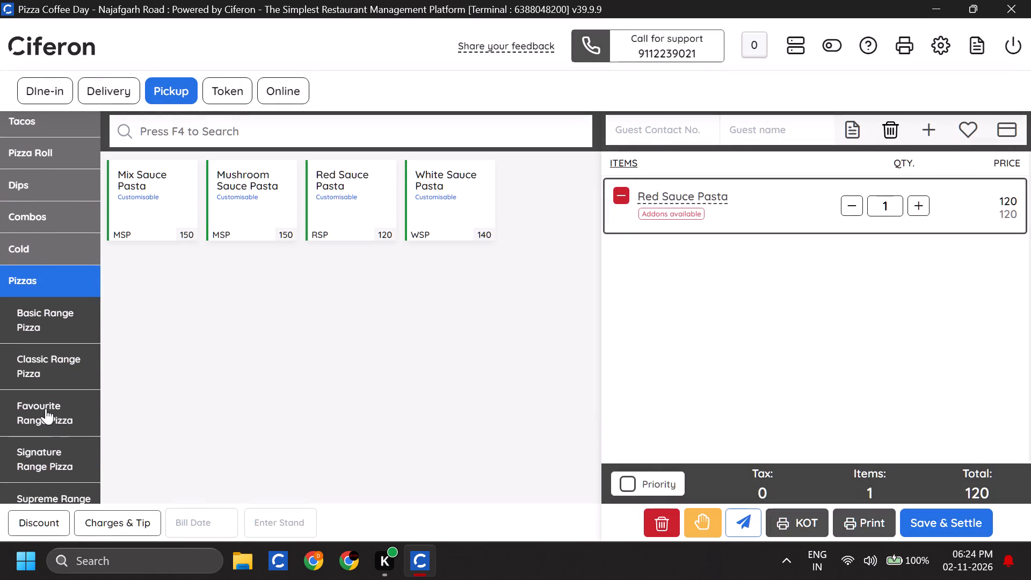
click(46, 408)
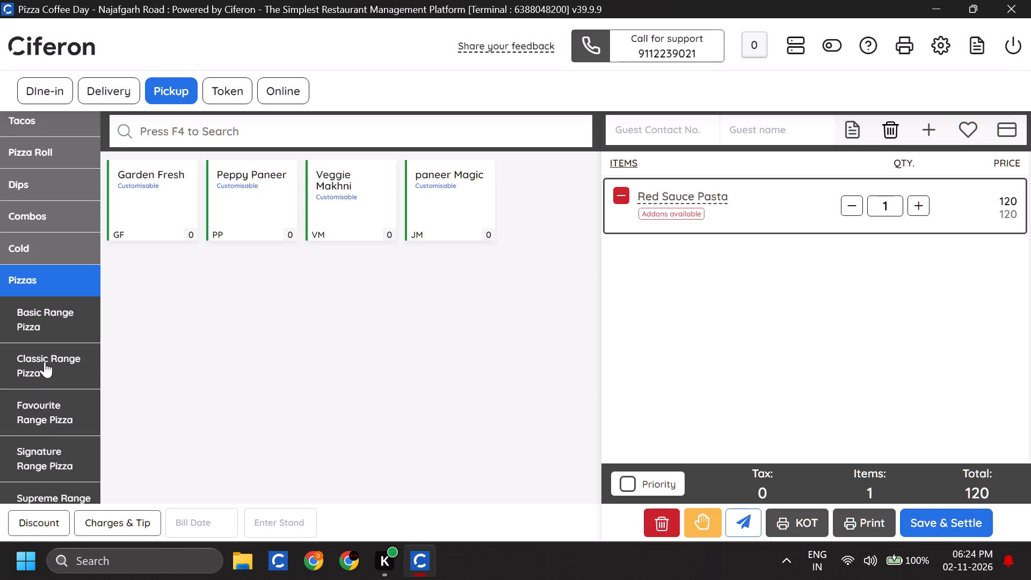
click(45, 361)
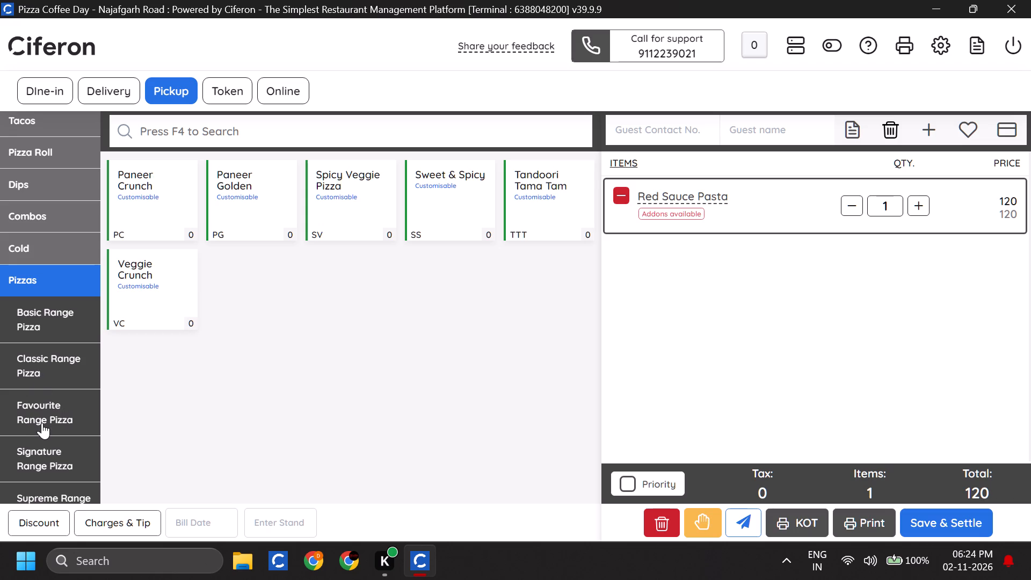
click(78, 461)
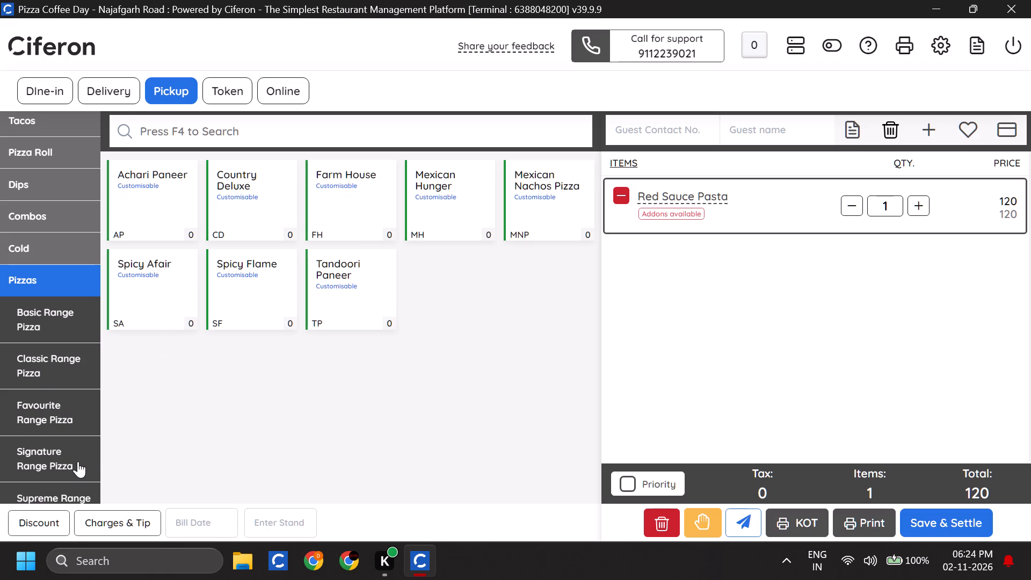
click(355, 285)
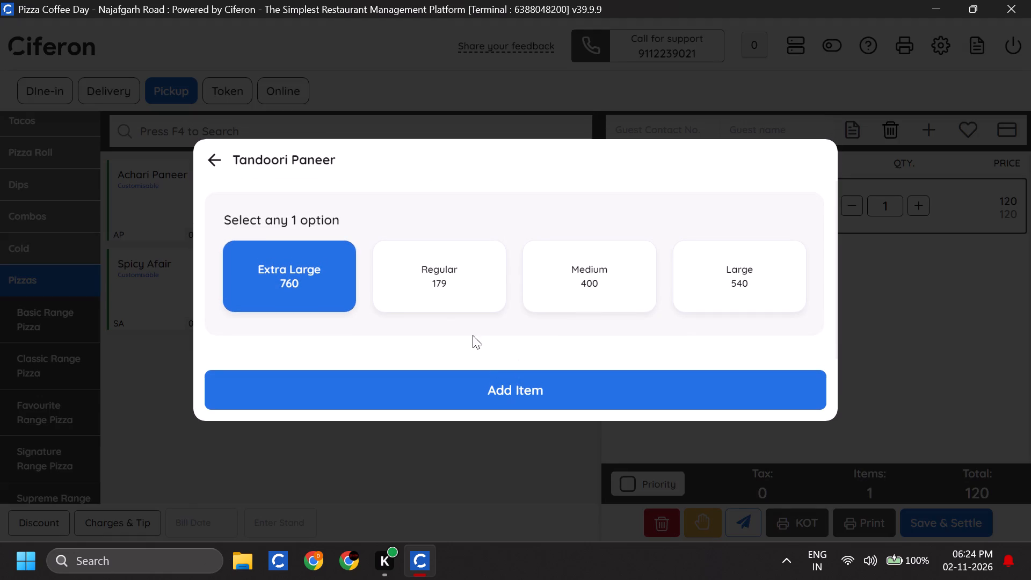
click(444, 280)
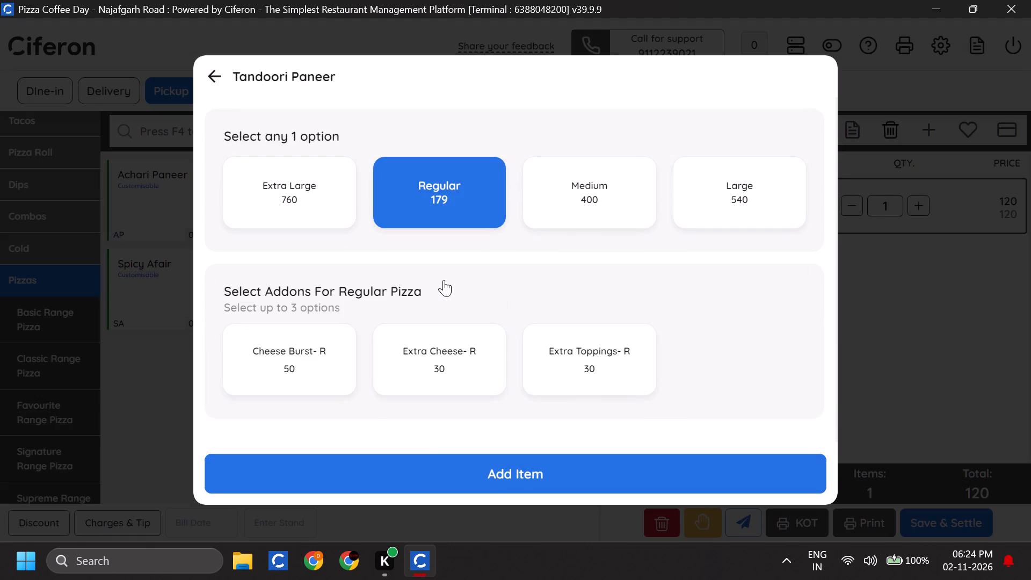
click(423, 464)
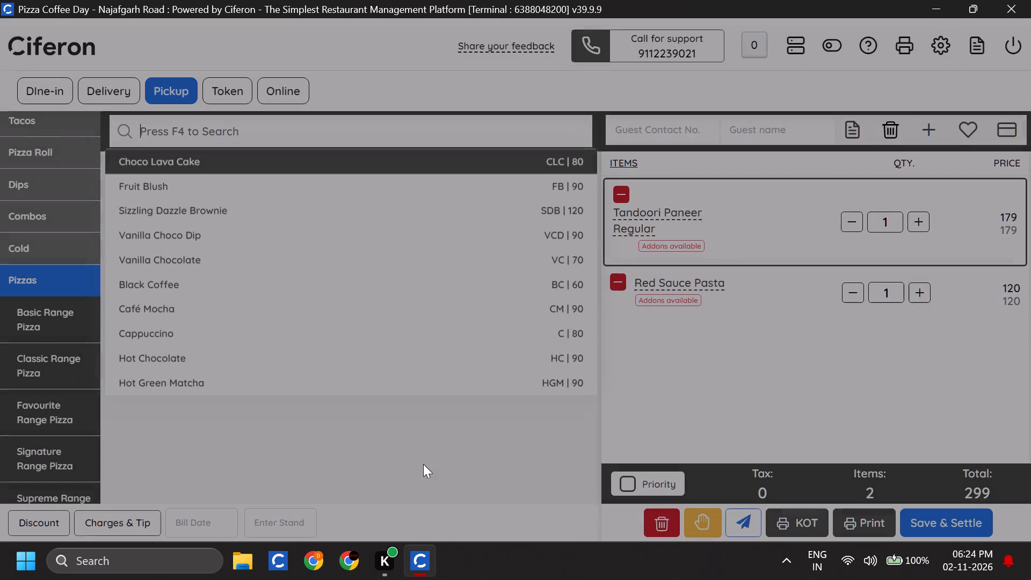
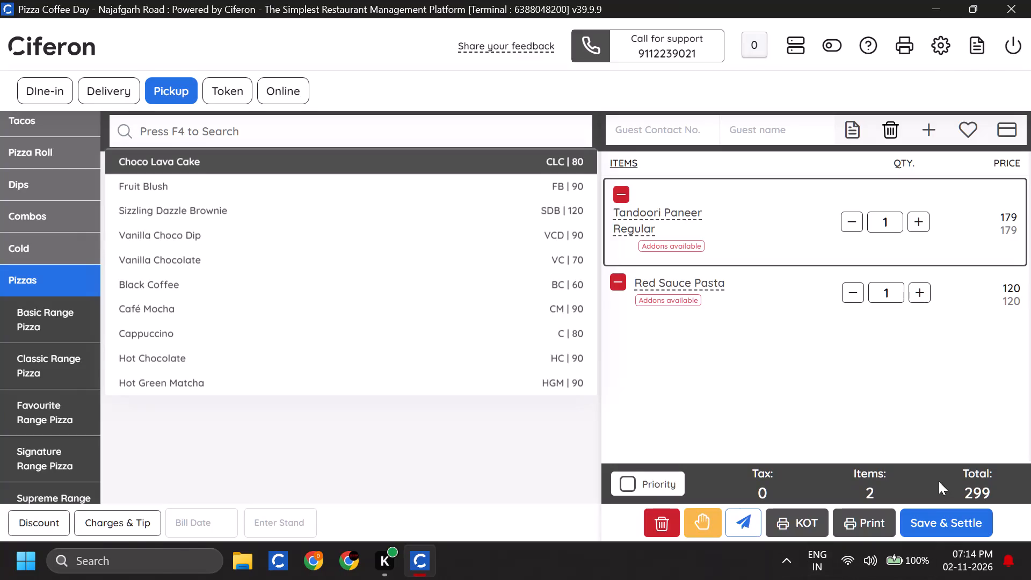
Save the pickup order of Tandoori Paneer and Red Sauce Pasta, settle it with Paytm, and return to the dine-in tables.
click(938, 513)
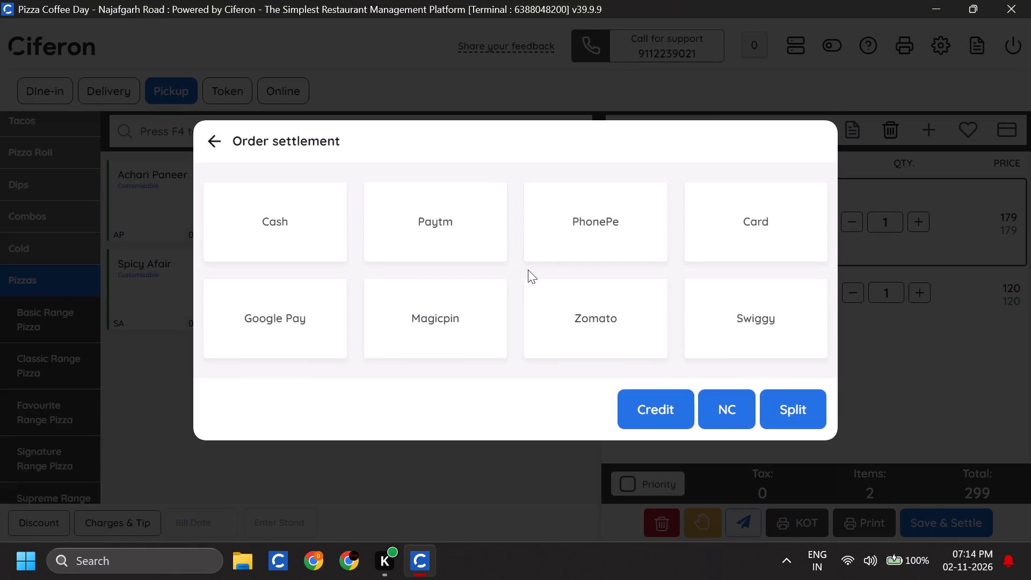
click(462, 223)
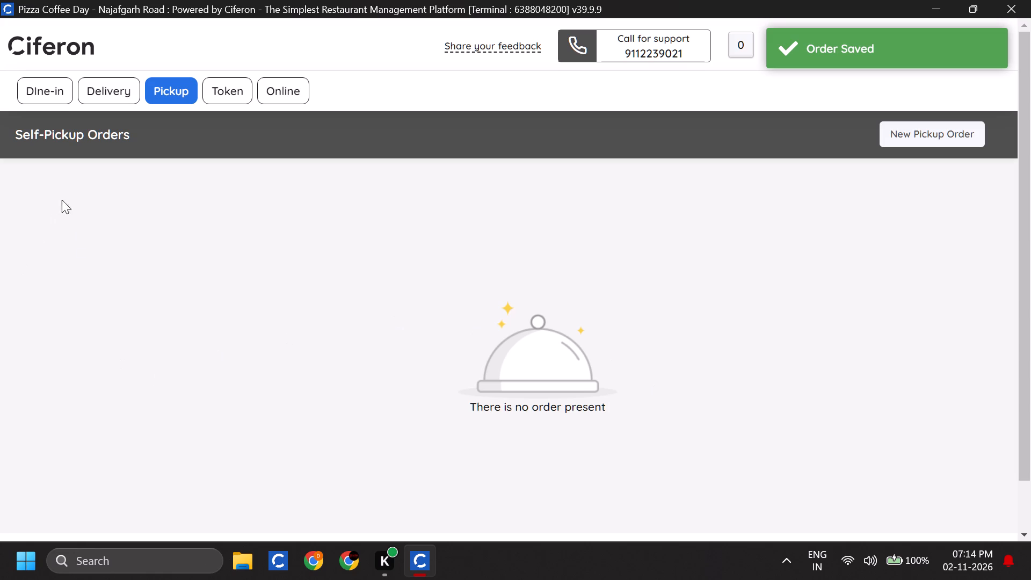
click(46, 81)
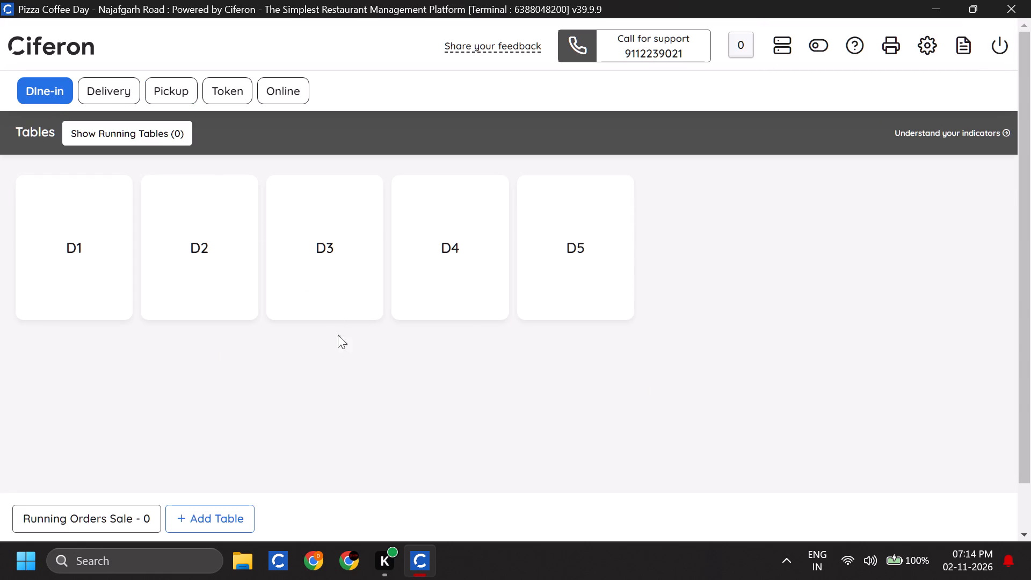
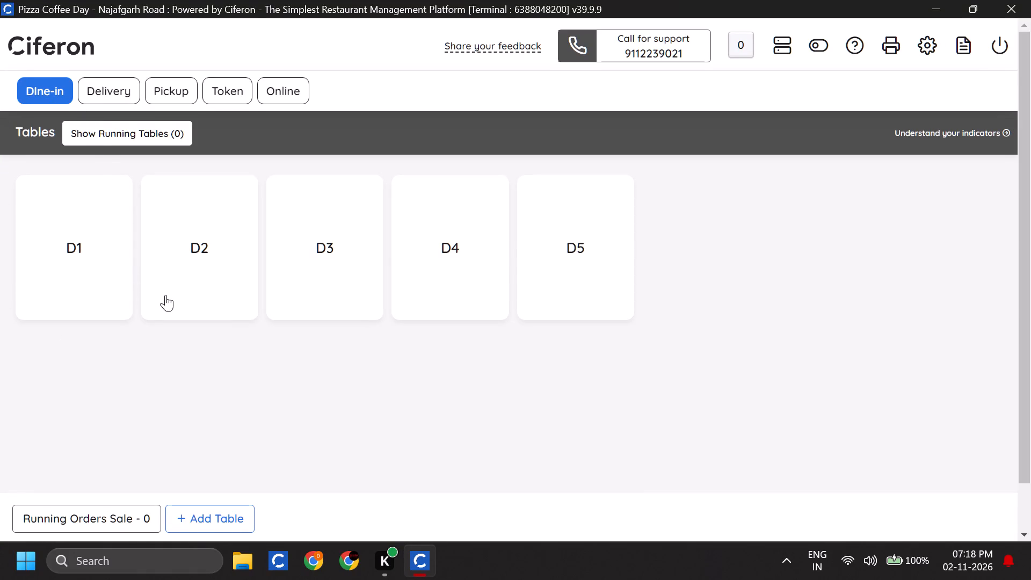
Open dine-in table D2 for a new order.
click(227, 264)
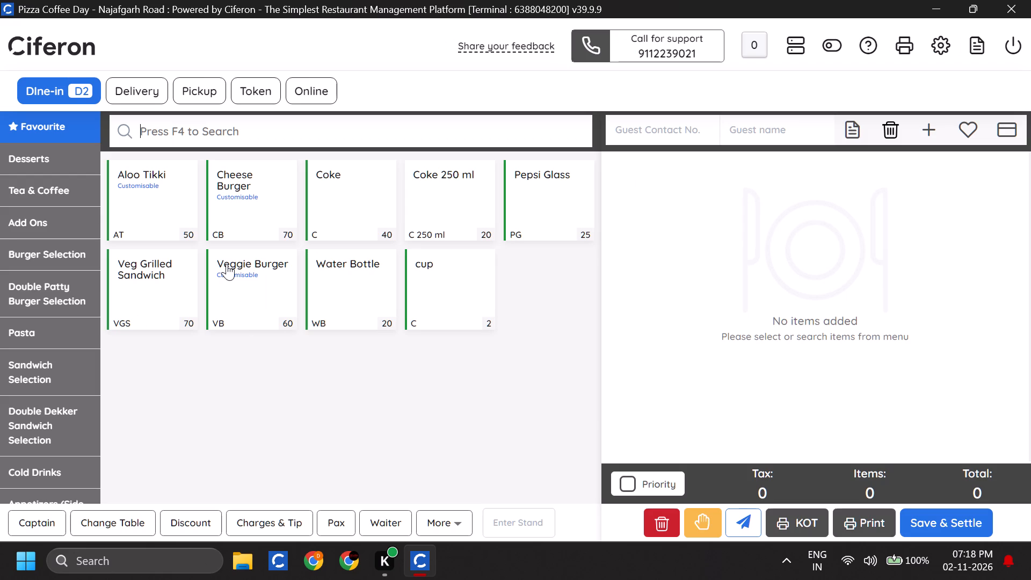
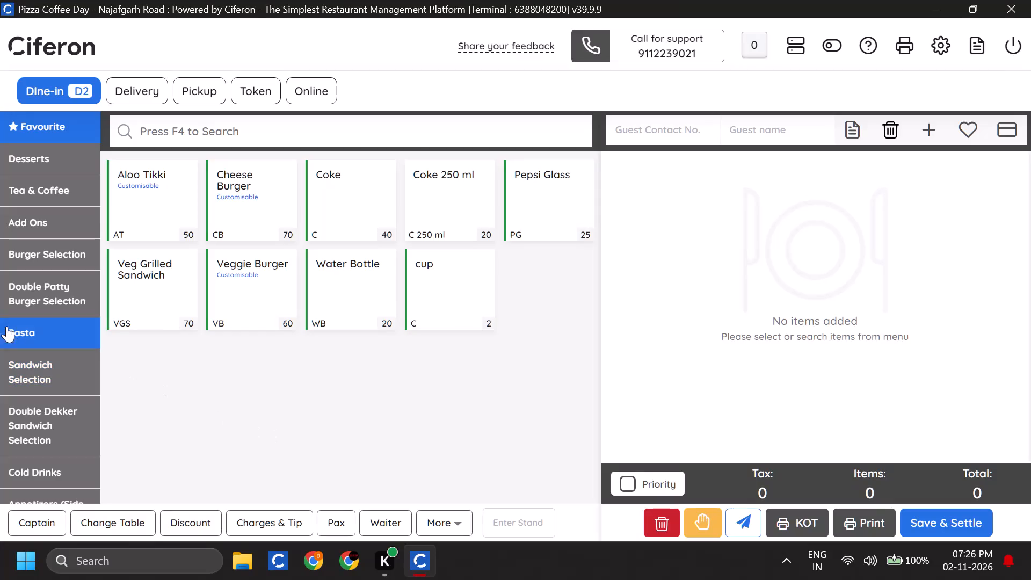
Leave the empty D2 table order and start a new delivery order.
click(42, 90)
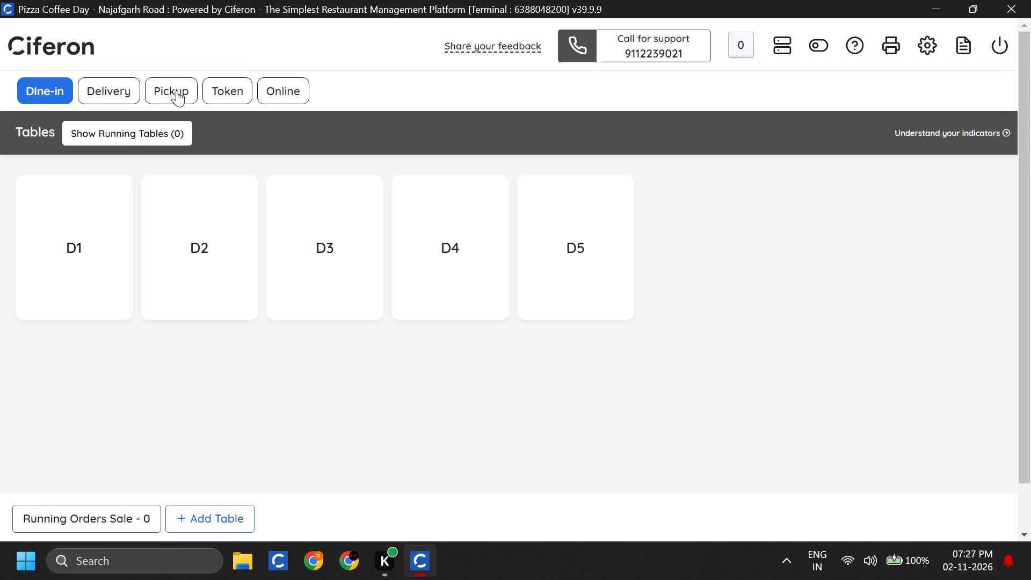
click(111, 92)
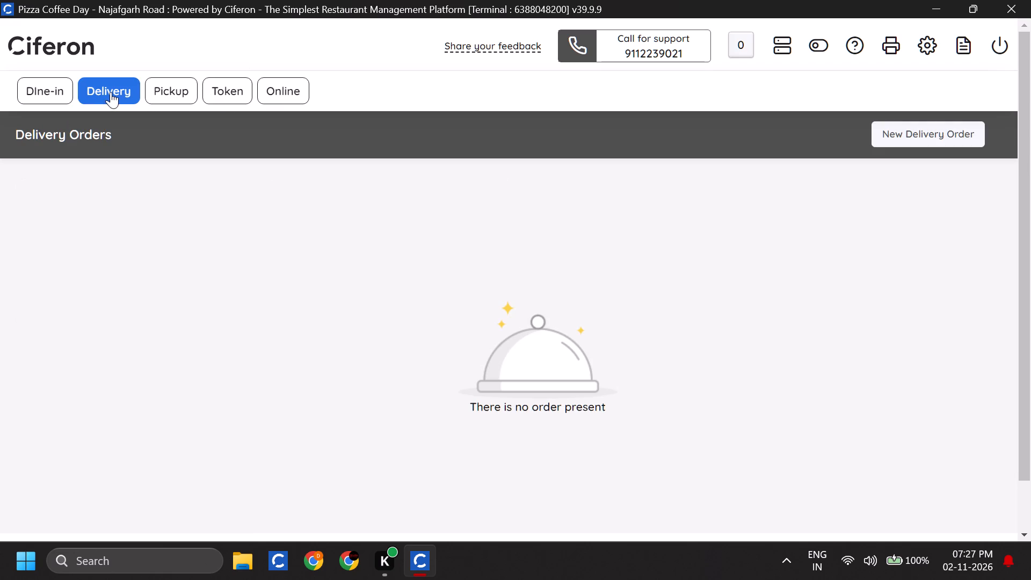
click(907, 125)
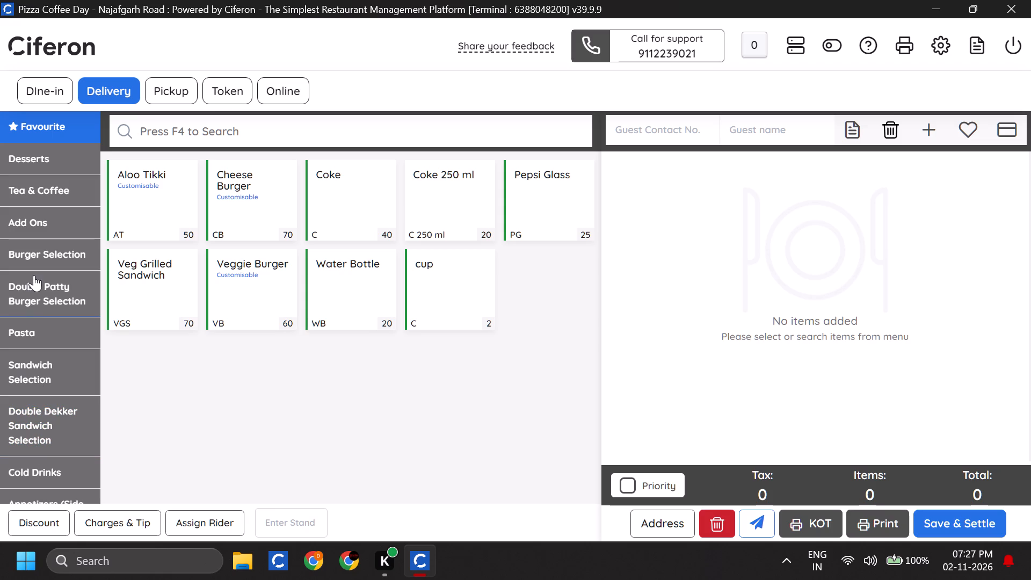
Add two Crunchy Burgers and two Cheese Burgers from the burger selection to the delivery order, without add-ons.
click(32, 251)
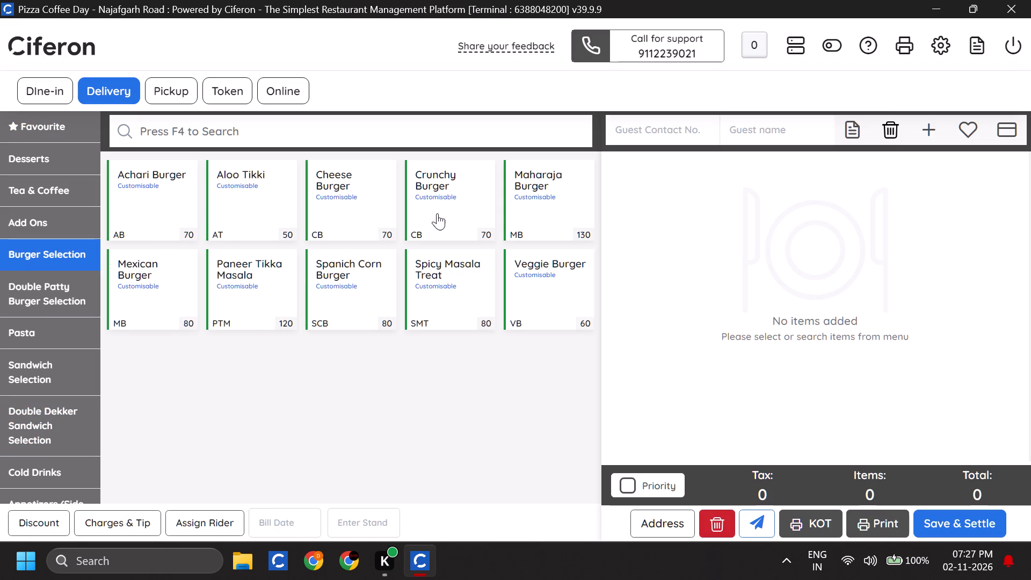
click(468, 187)
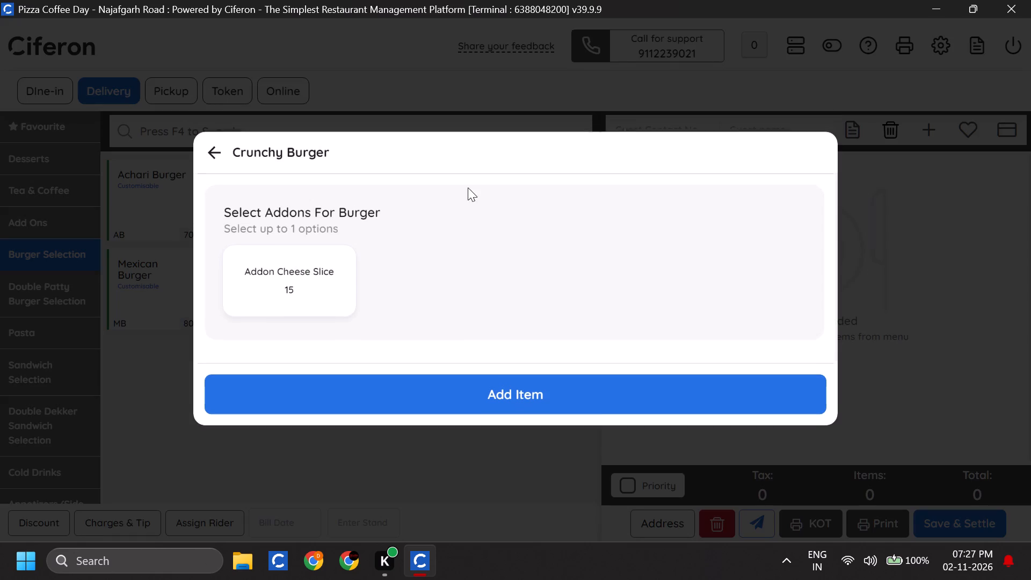
click(725, 402)
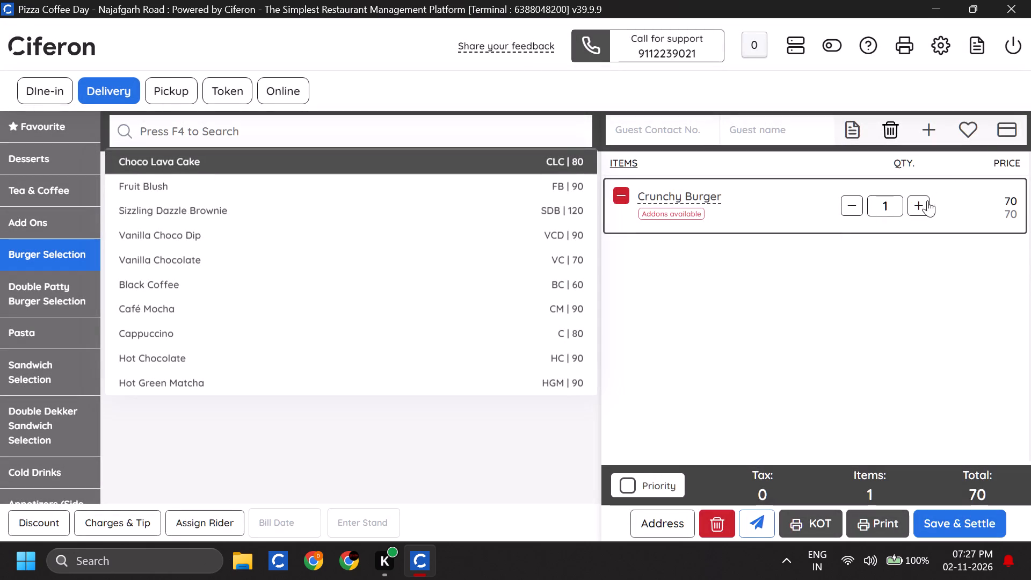
click(918, 207)
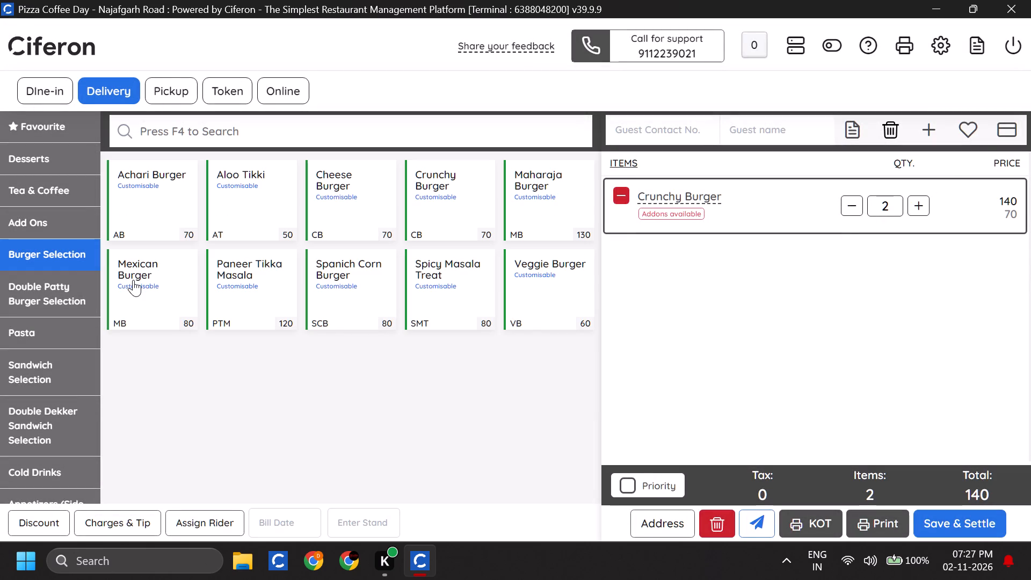
click(329, 185)
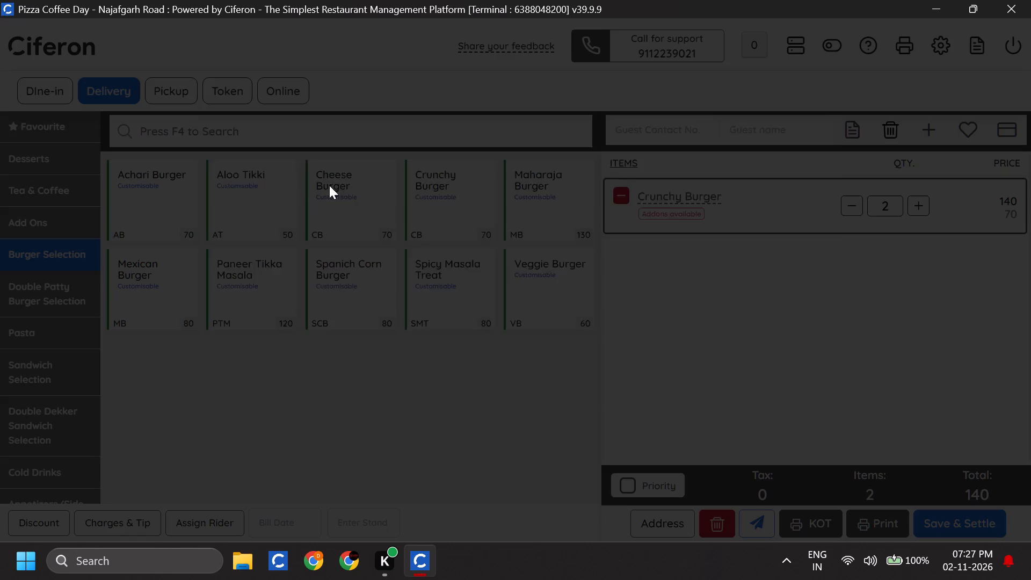
click(698, 393)
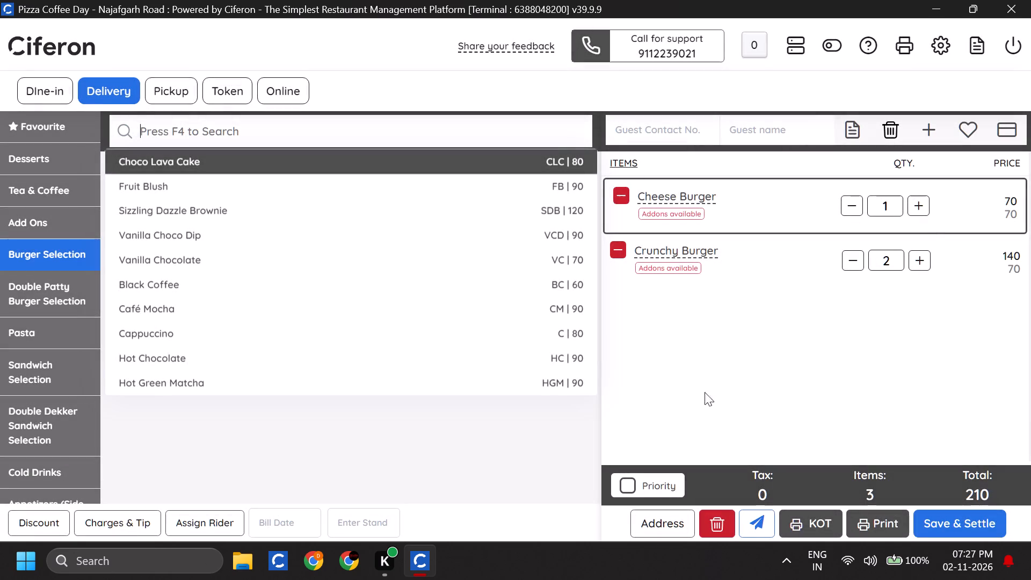
click(913, 209)
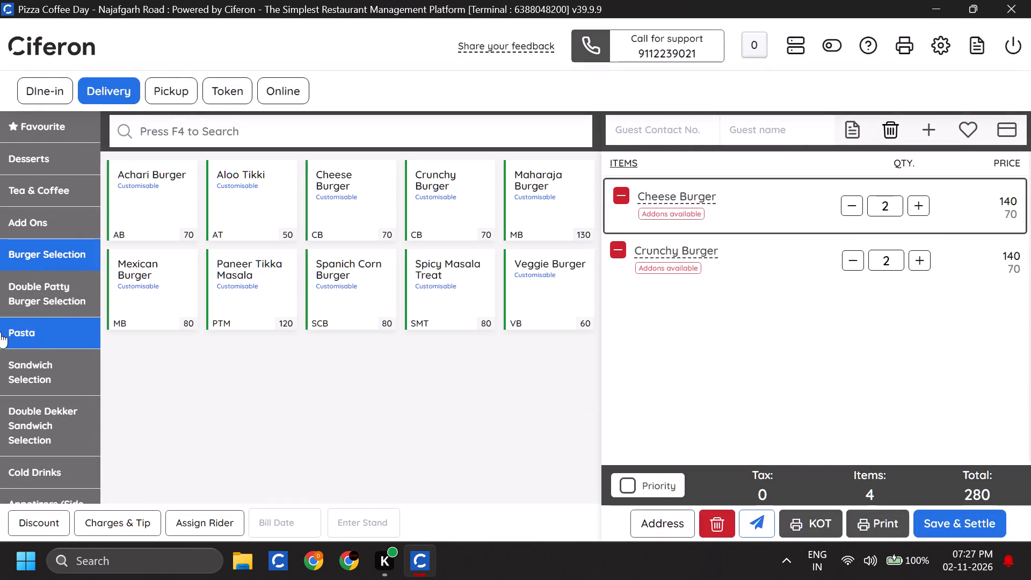
Search the item list for "roll" and add one Paneer Tikka Roll to the delivery order.
click(213, 133)
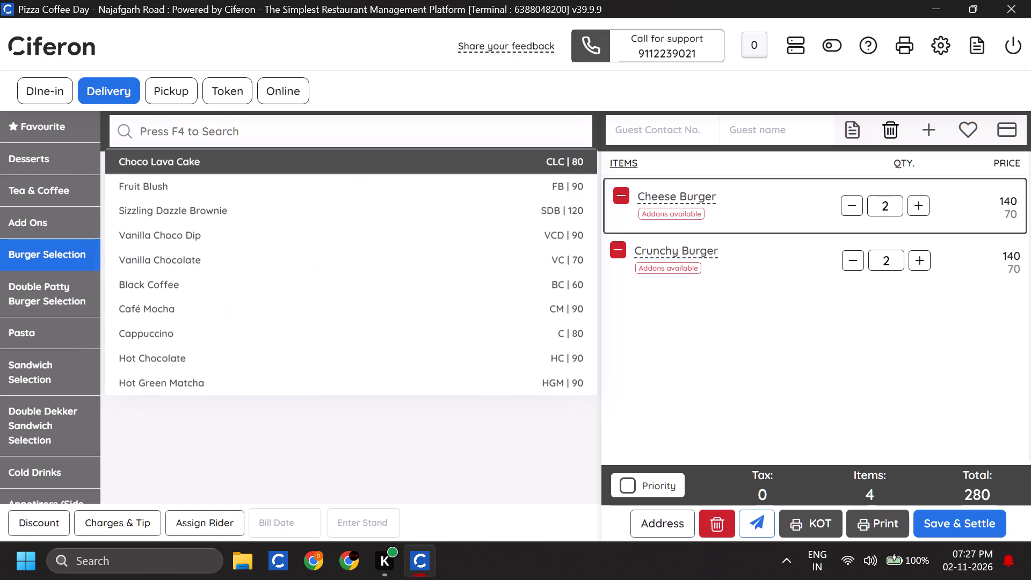
text(roll)
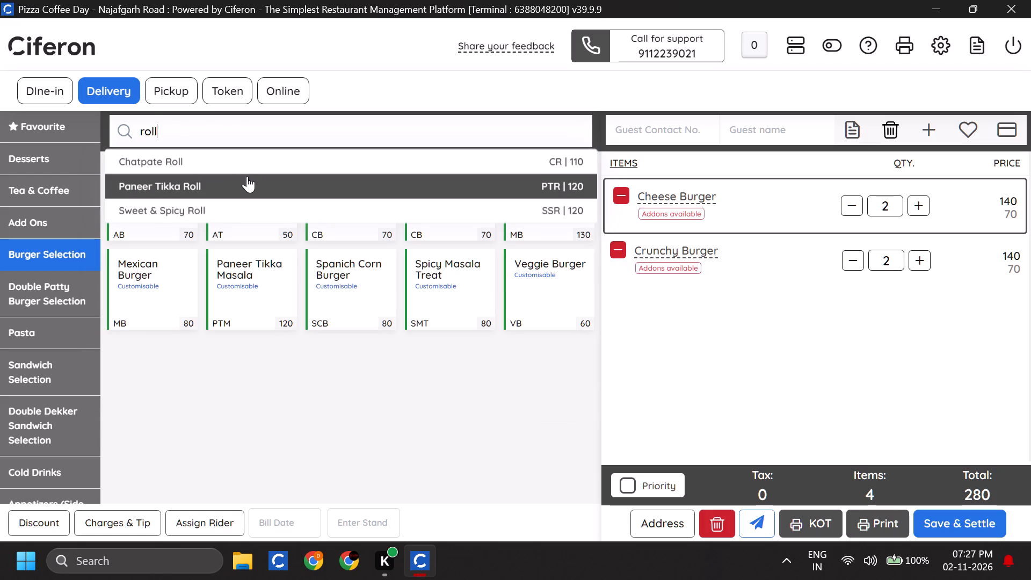
click(253, 179)
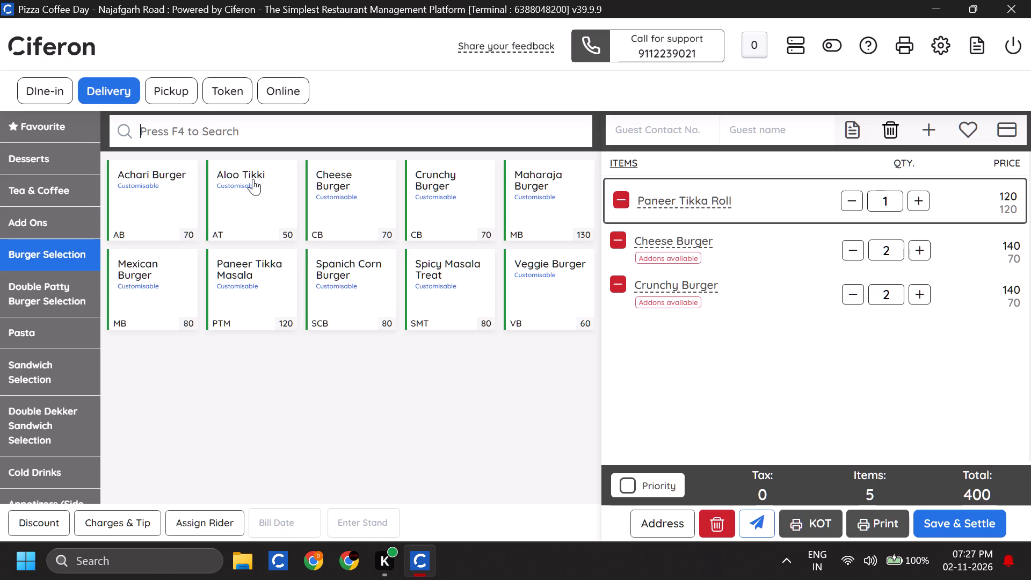
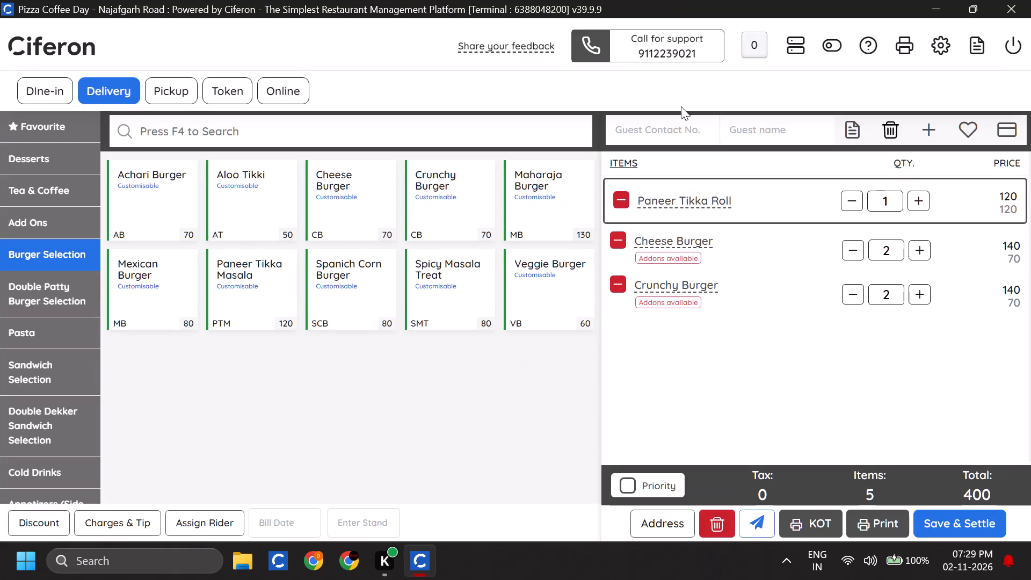
Enter the guest's contact number on the delivery order and pick the matching saved customer.
click(676, 130)
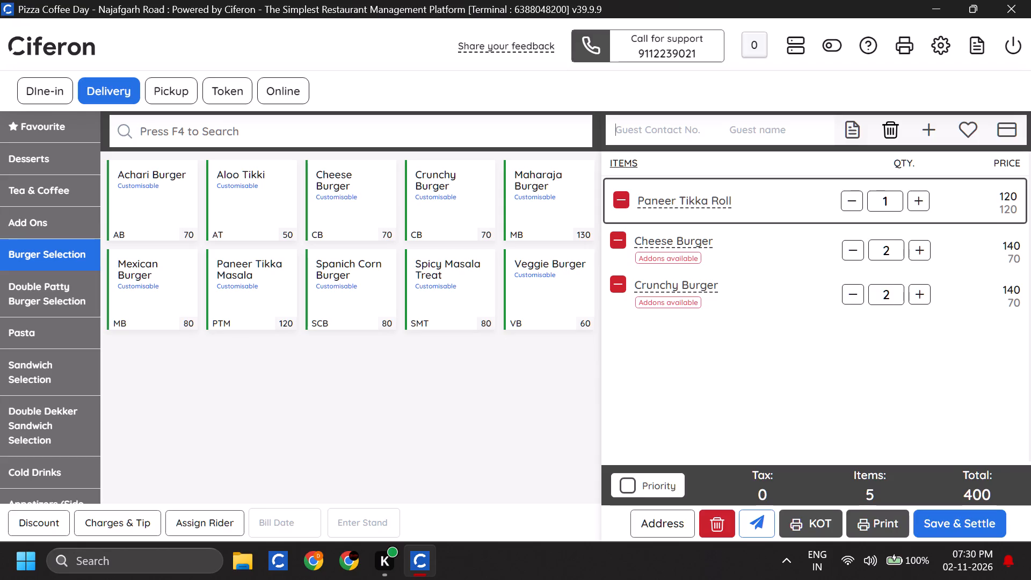
key(9)
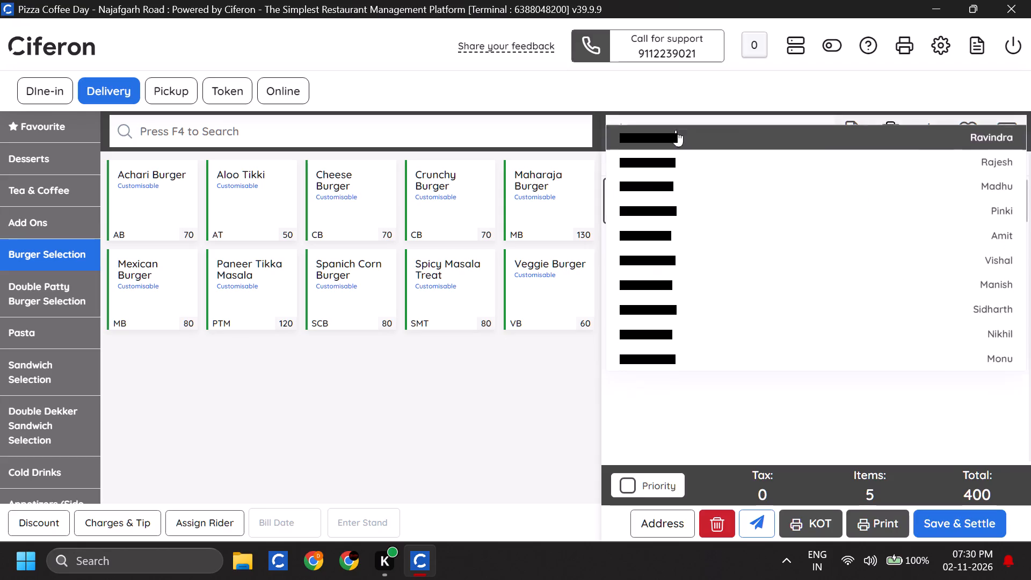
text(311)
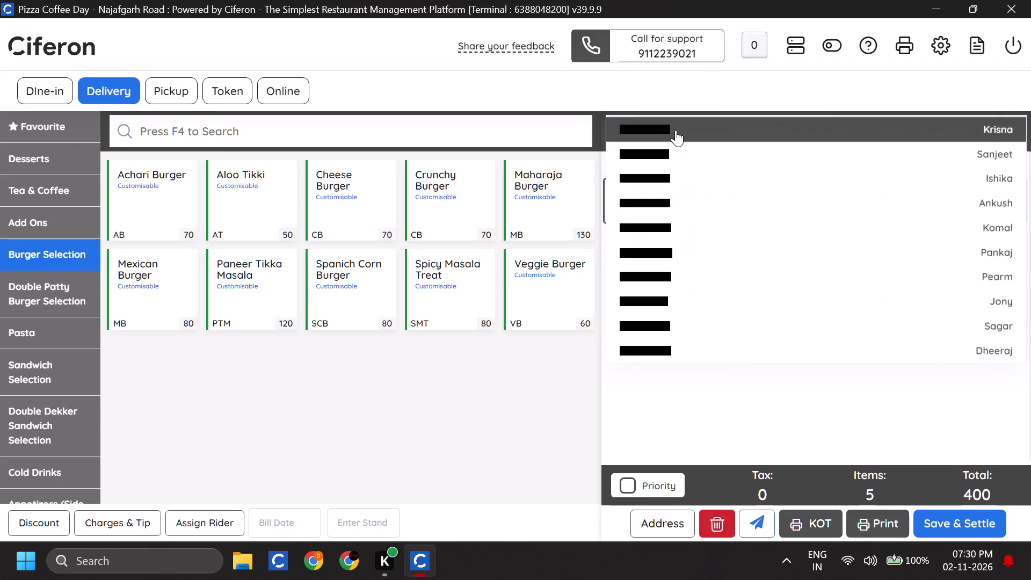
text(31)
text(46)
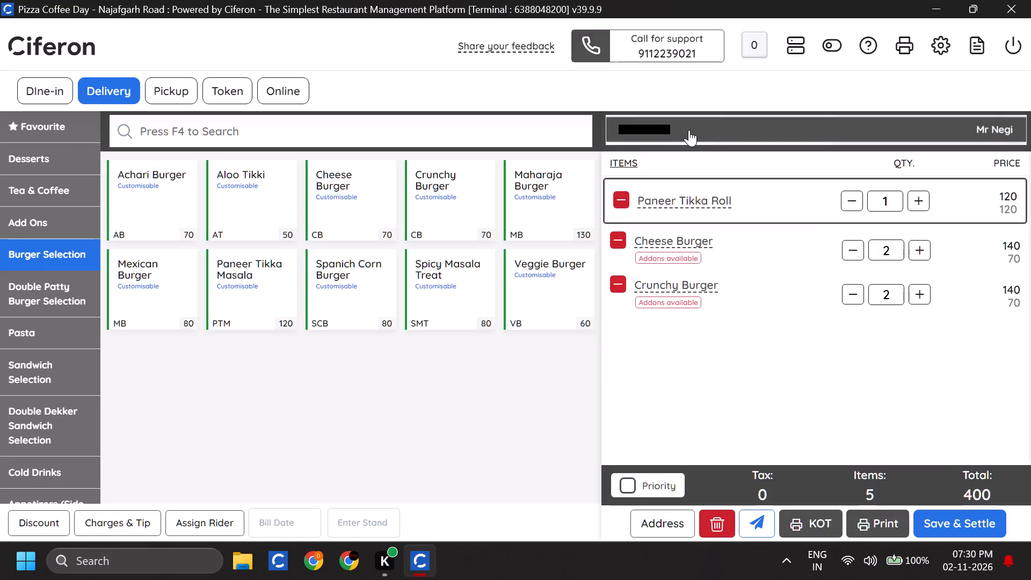
click(701, 130)
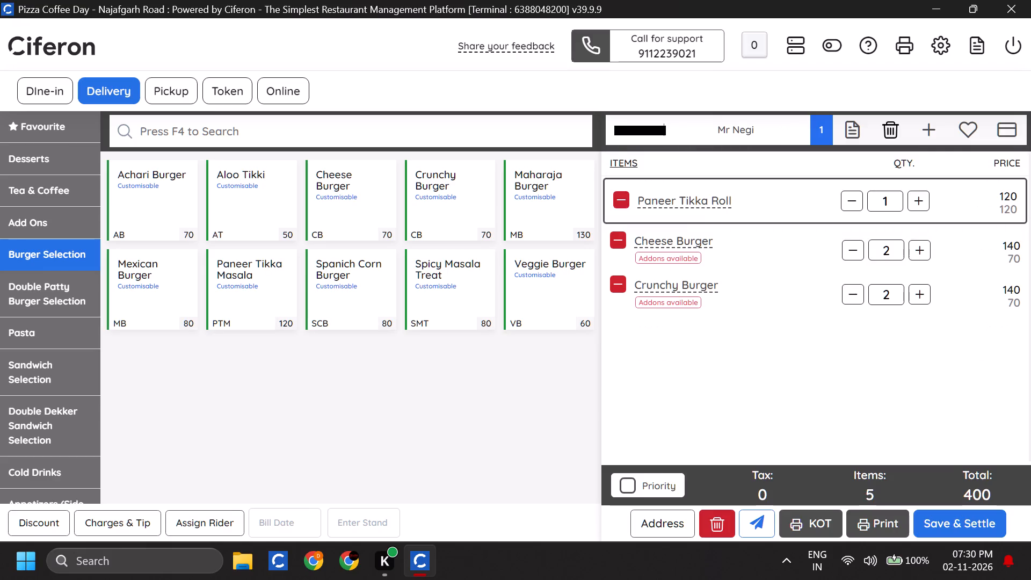
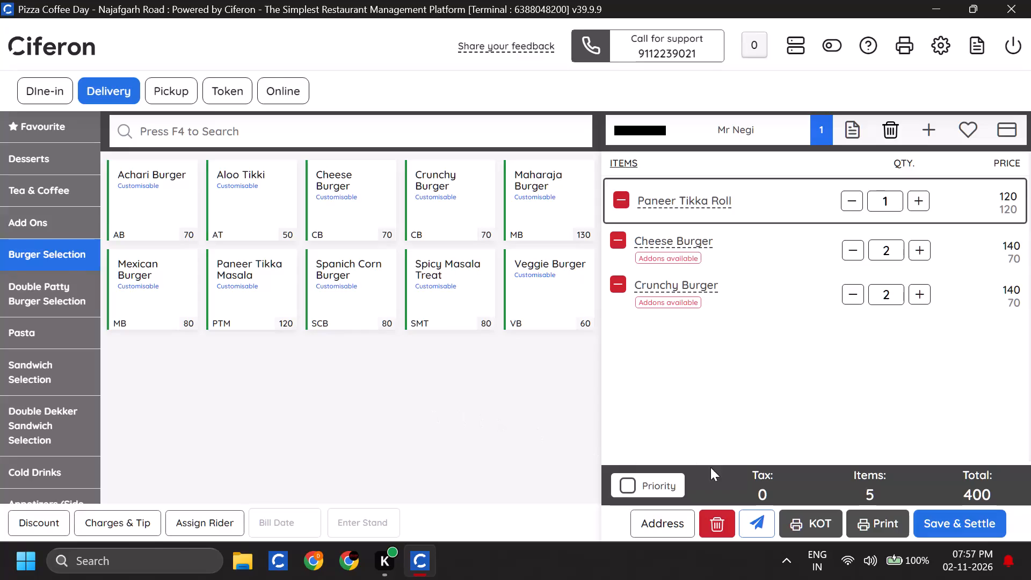
Print the bill for the delivery order of one Paneer Tikka Roll, two Cheese Burgers and two Crunchy Burgers.
click(892, 524)
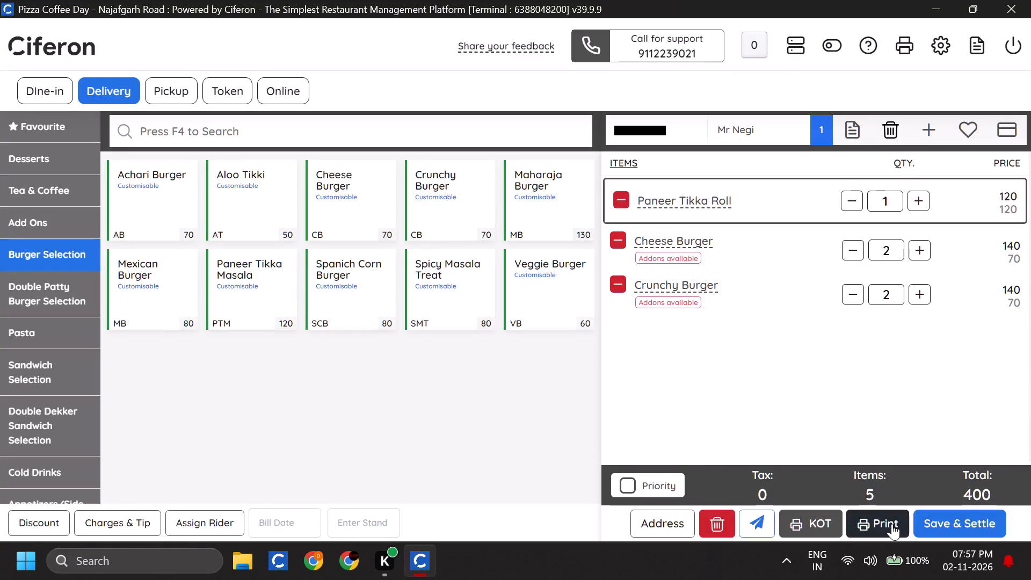
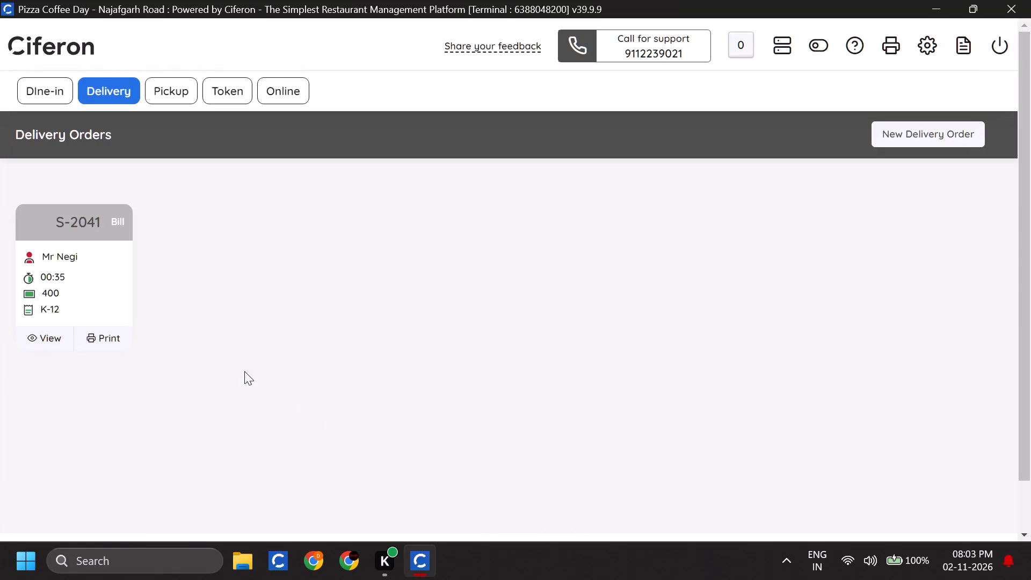
Switch from the delivery orders to the dine-in tables overview.
click(42, 95)
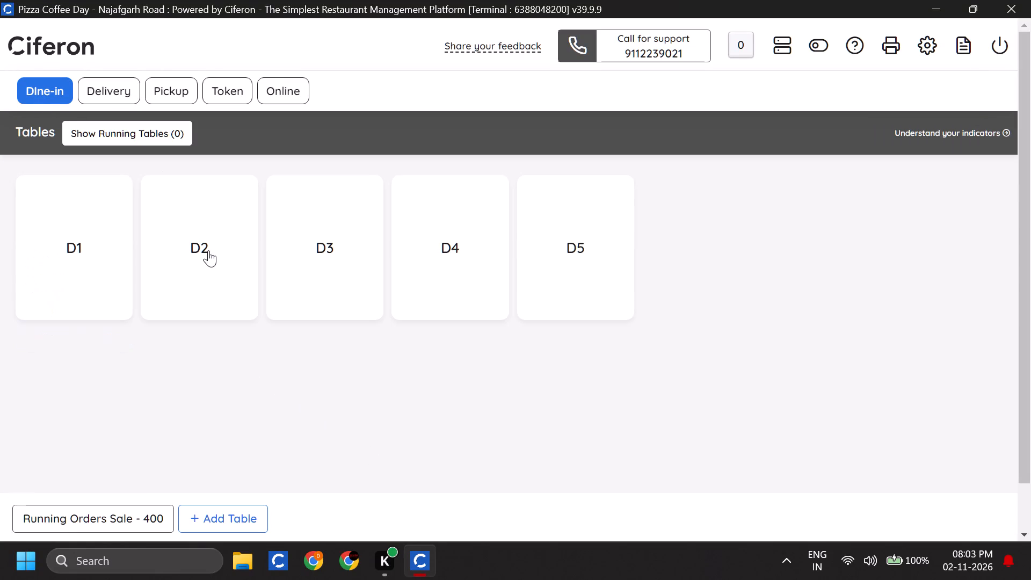
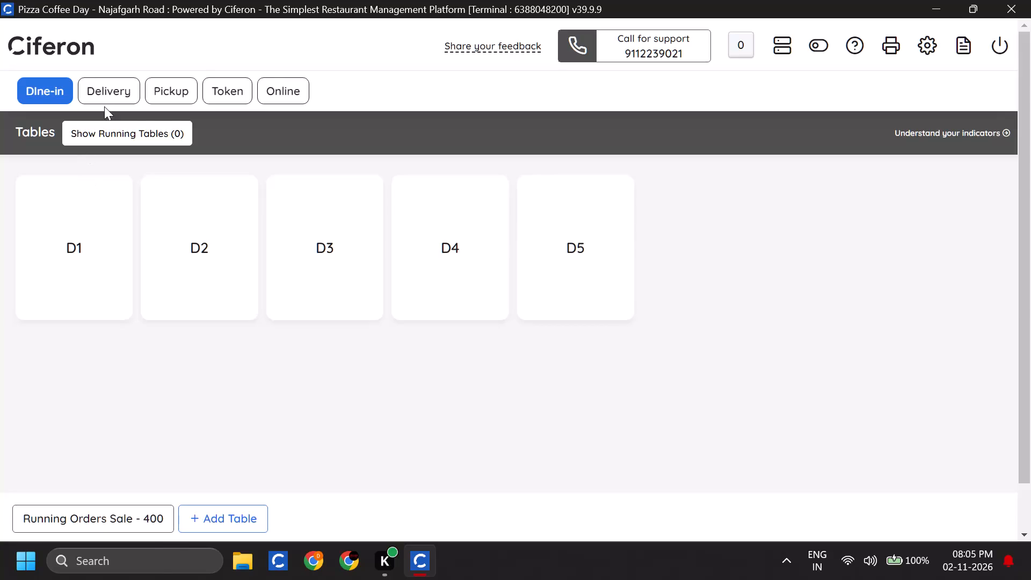
Open the running delivery order with the Crunchy Burgers and settle it in cash for the full 400.
click(104, 93)
click(103, 216)
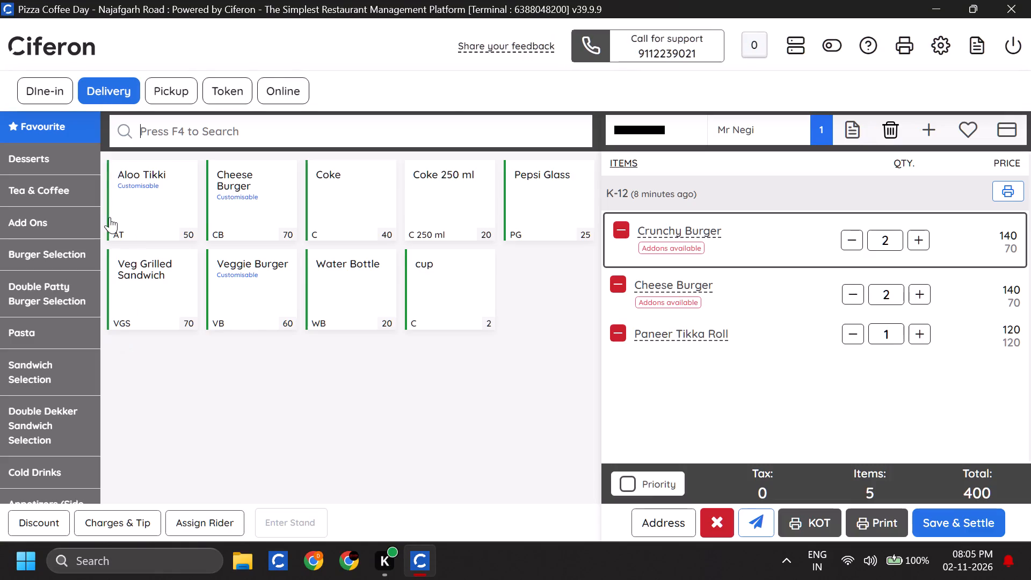
click(954, 523)
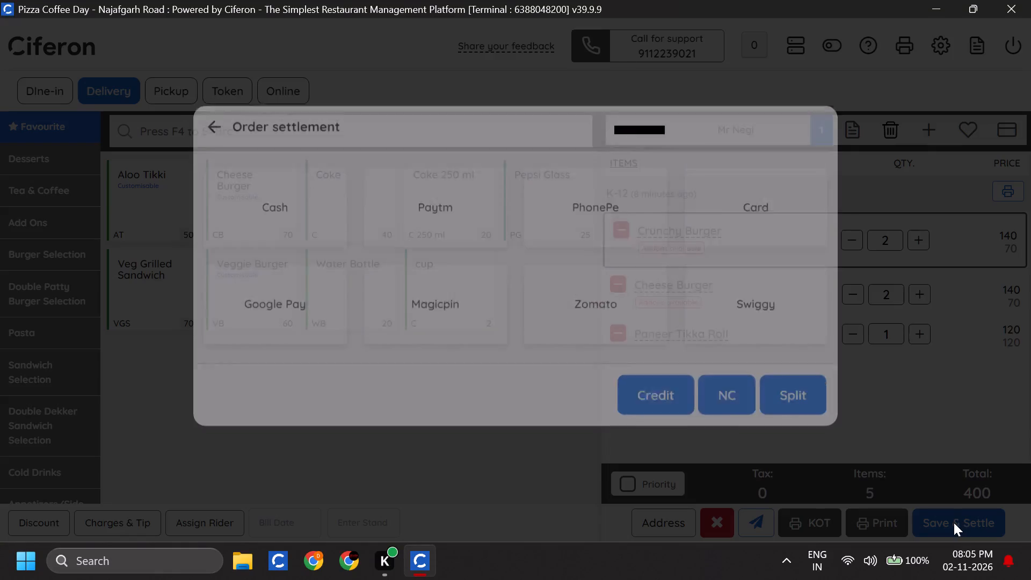
click(282, 226)
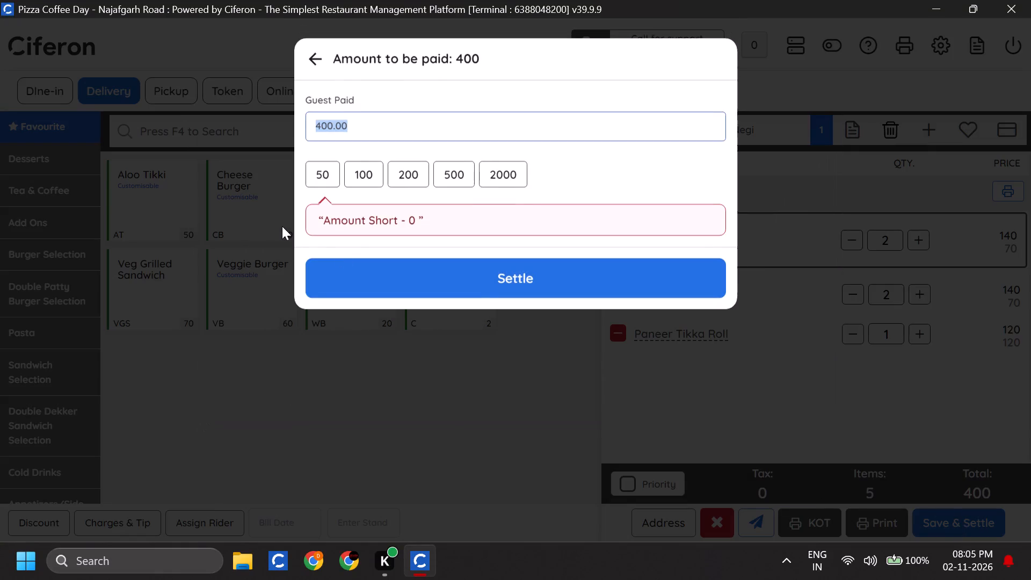
click(366, 274)
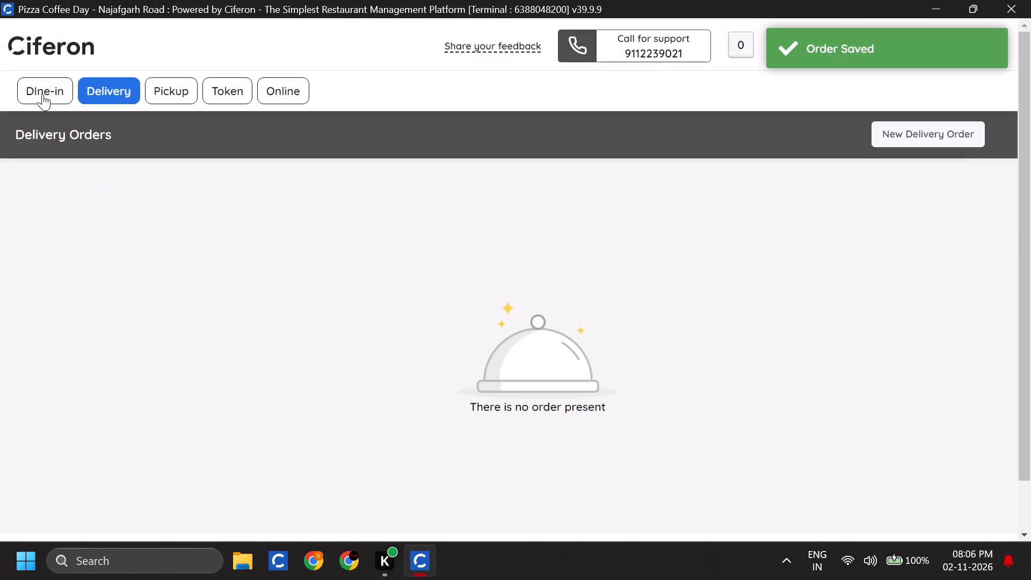
Check the dine-in, delivery and pickup views for any orders still open.
click(43, 91)
click(97, 84)
click(190, 92)
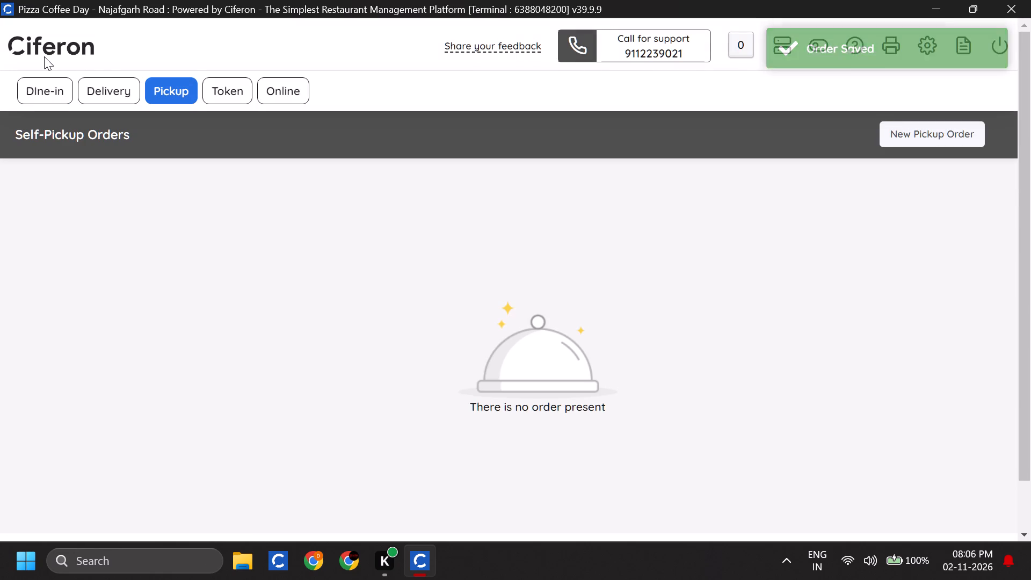
View today's sales overview on the dashboard, then go back to the POS.
click(45, 66)
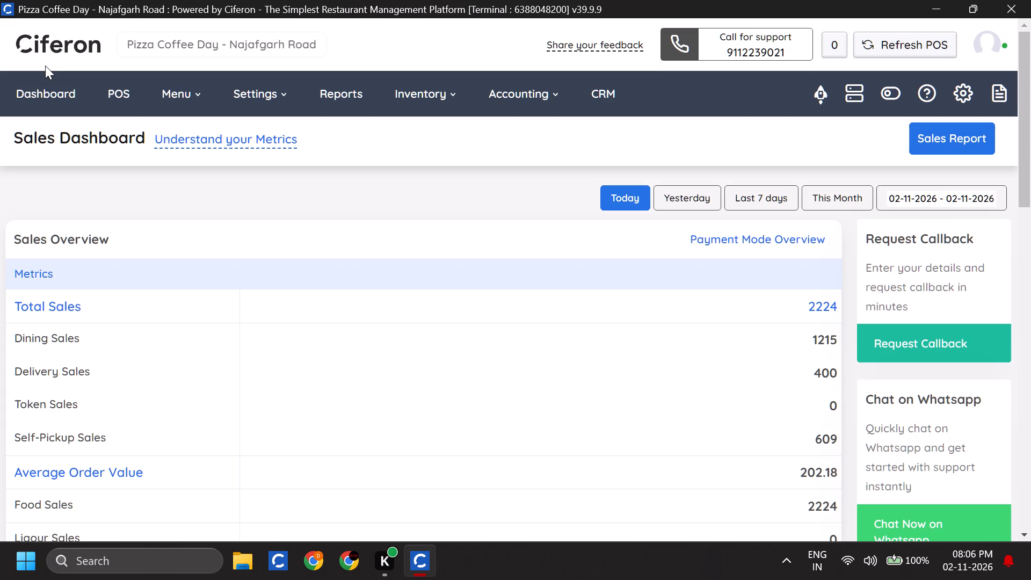
click(113, 95)
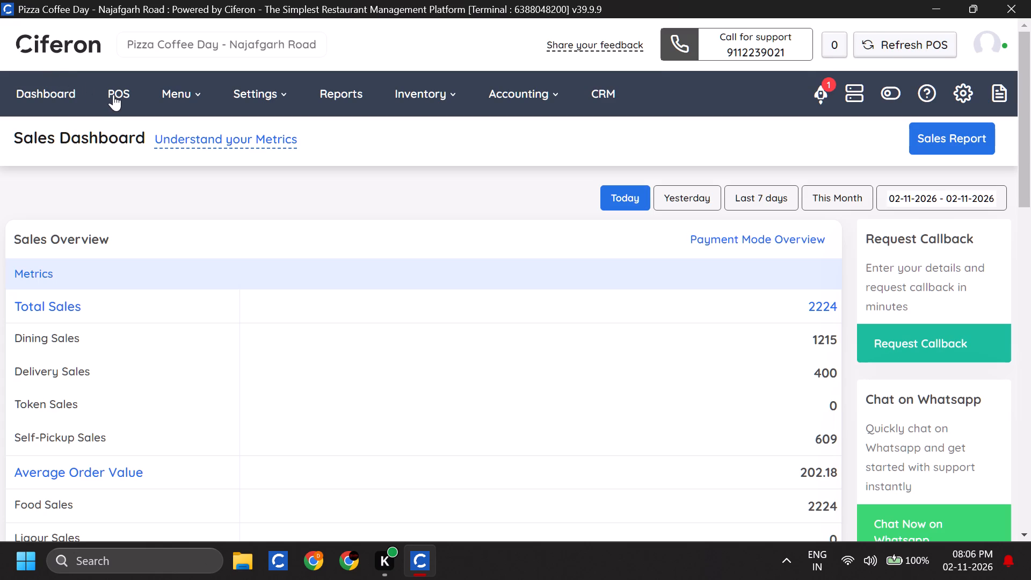
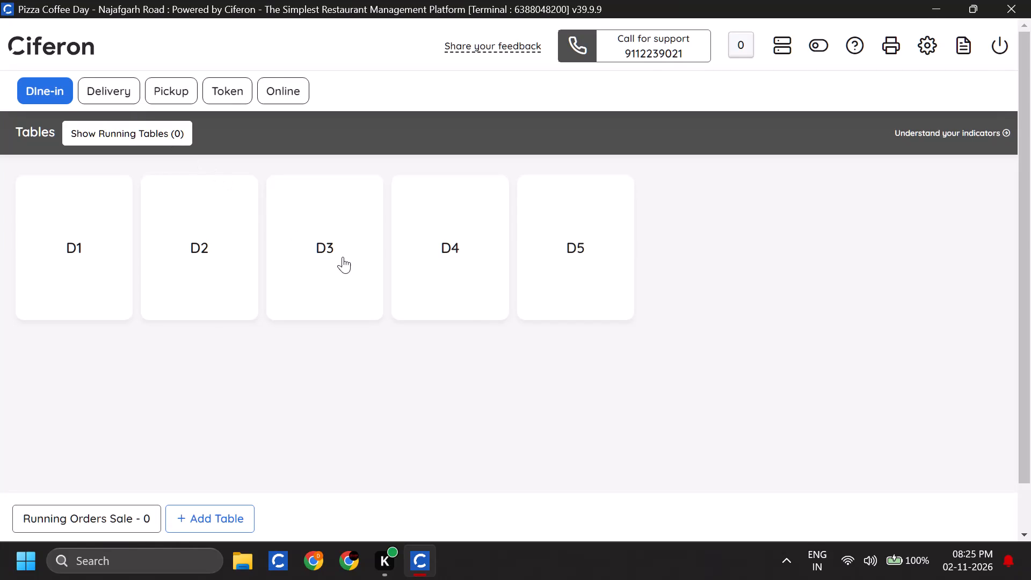
click(343, 257)
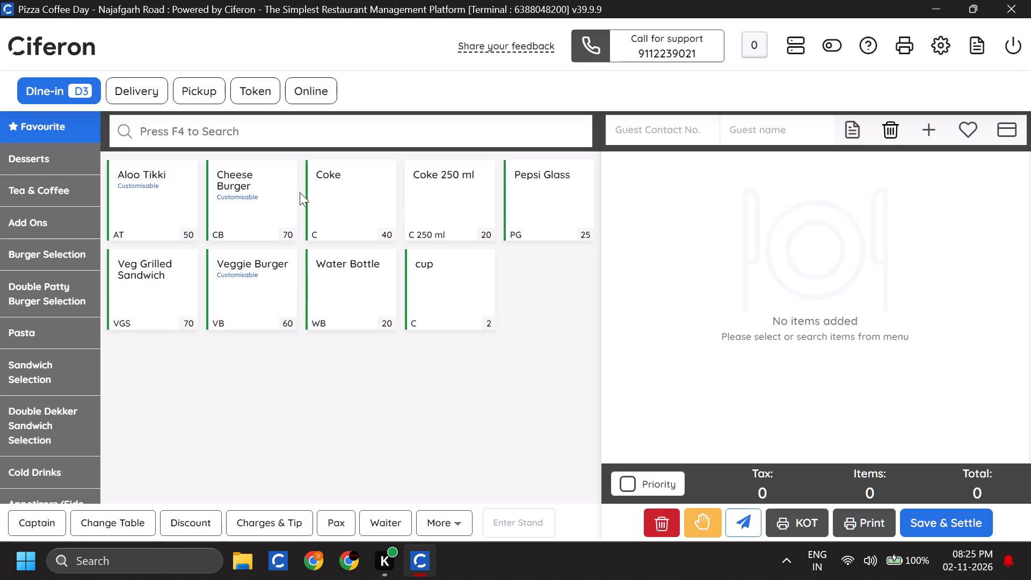
click(262, 135)
key(m)
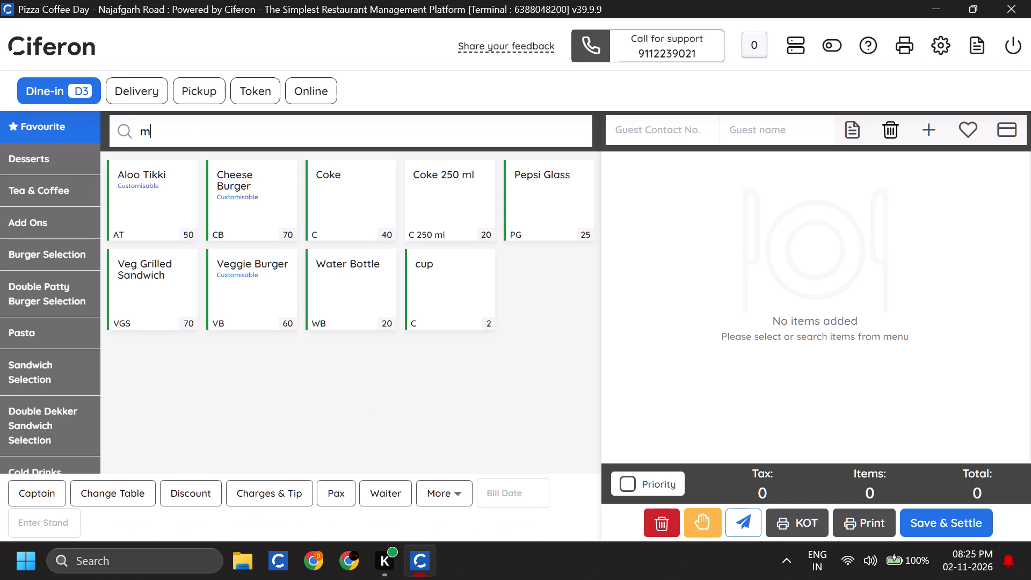
text(an)
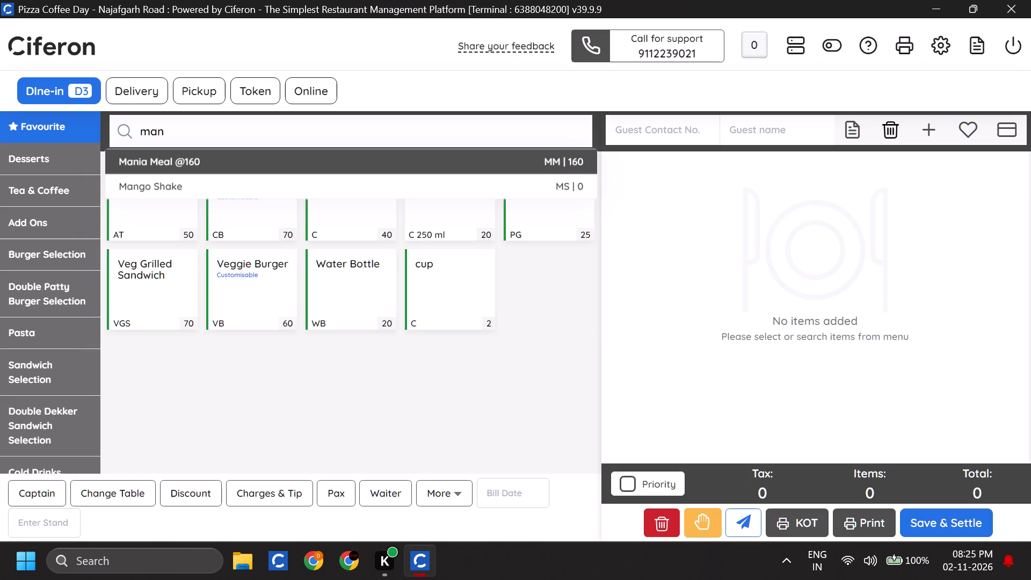
click(503, 165)
click(685, 232)
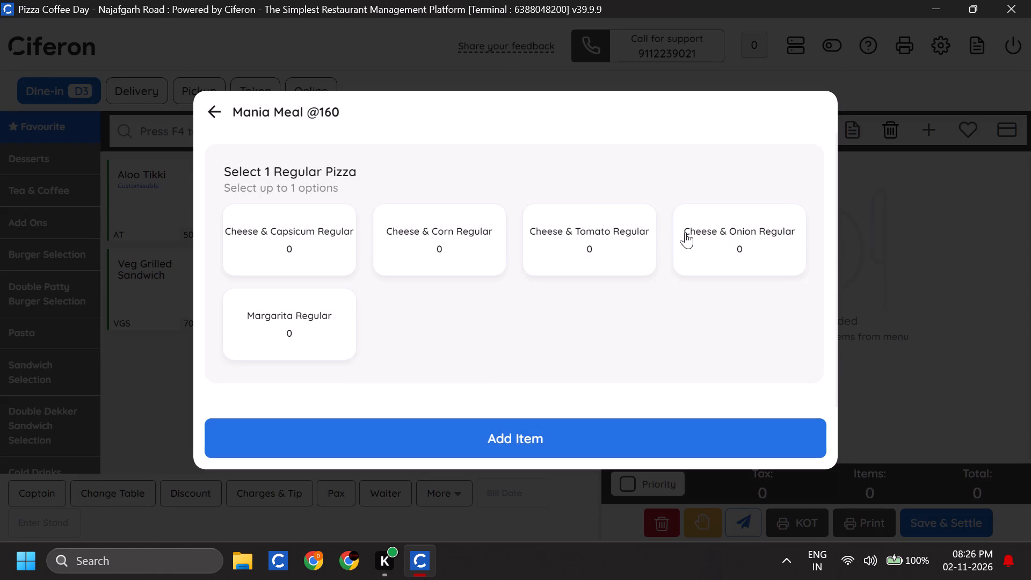
click(599, 434)
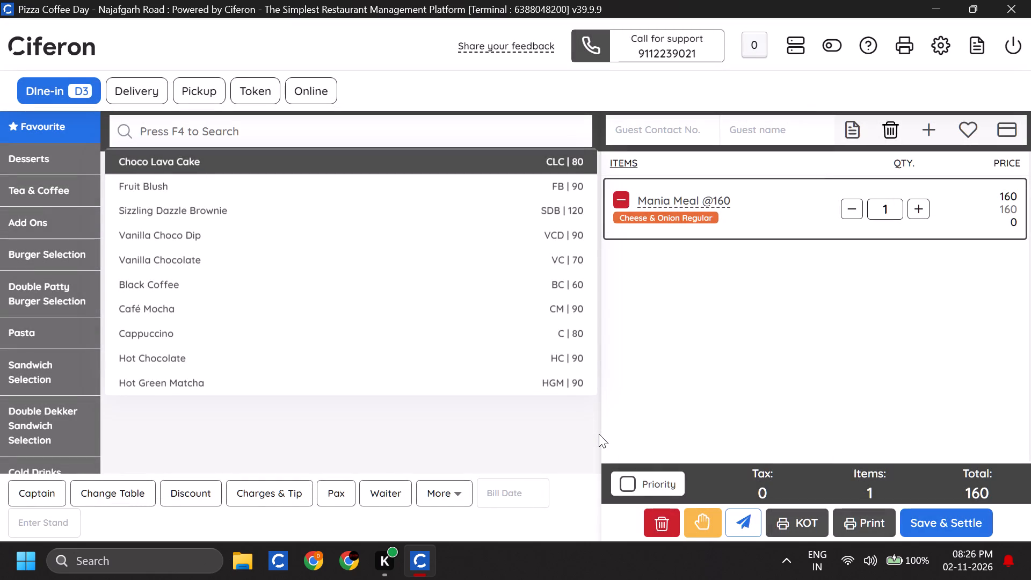
click(52, 89)
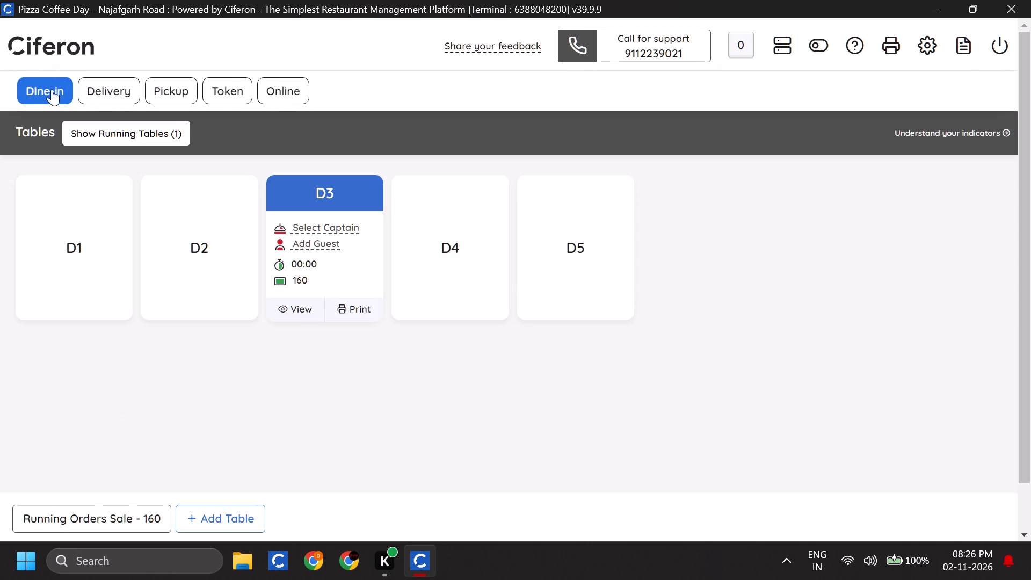
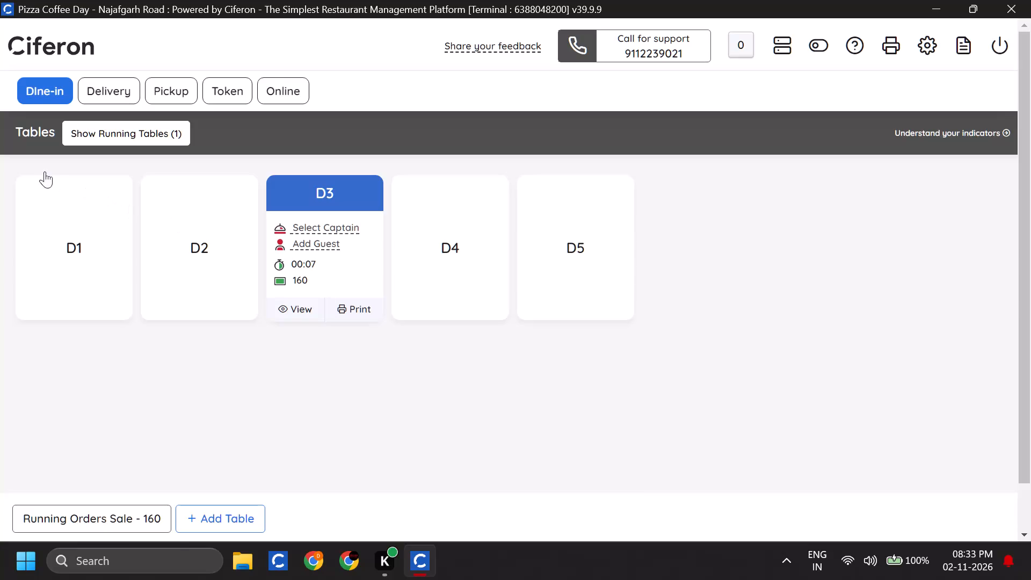
View today's sales overview on the Sales Dashboard and return to the dine-in tables overview.
click(42, 83)
click(47, 66)
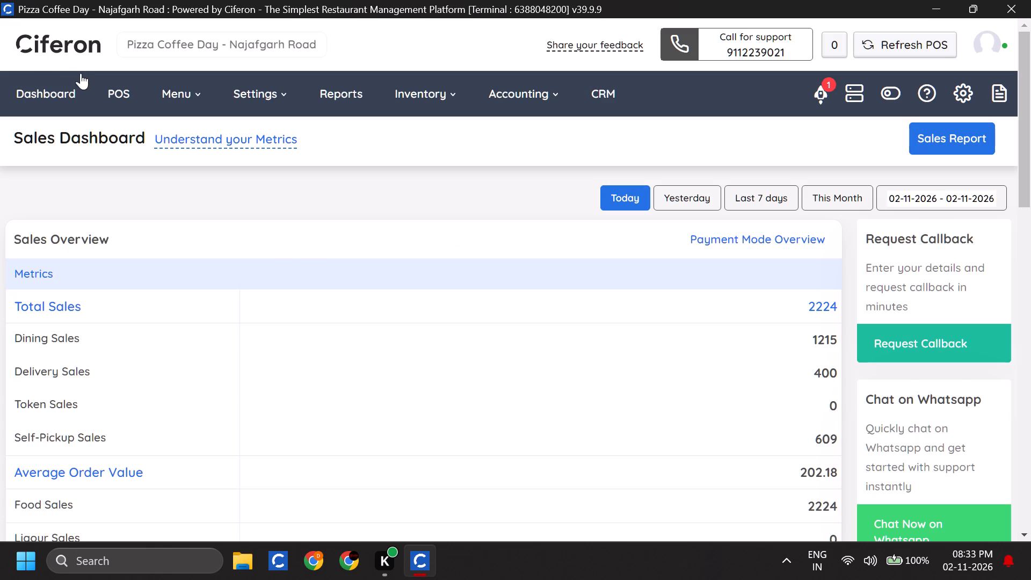
click(113, 90)
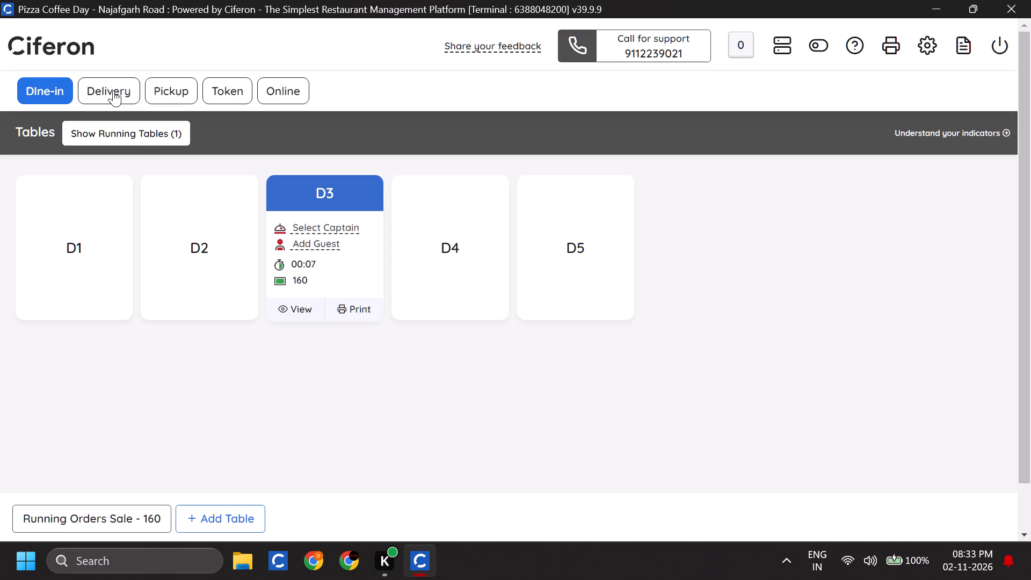
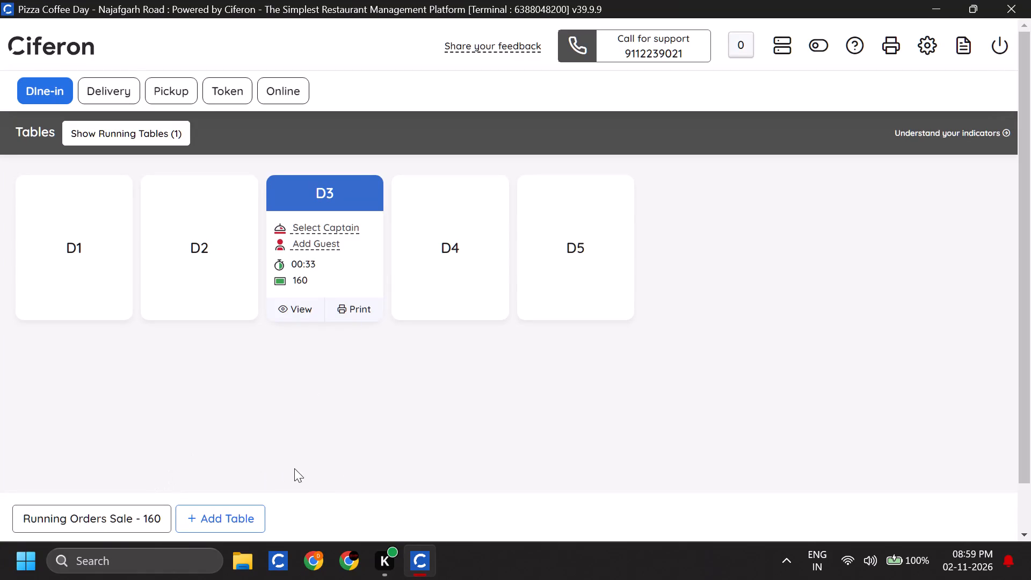
Add one Aloo Tikki burger without addons to table D3's running order and return to the dine-in tables overview.
click(330, 182)
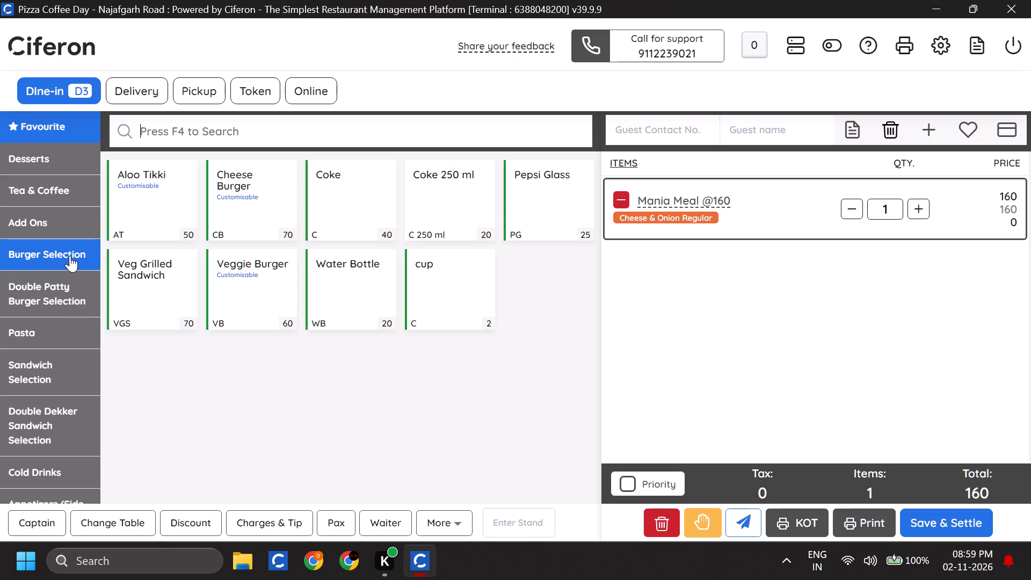
click(46, 259)
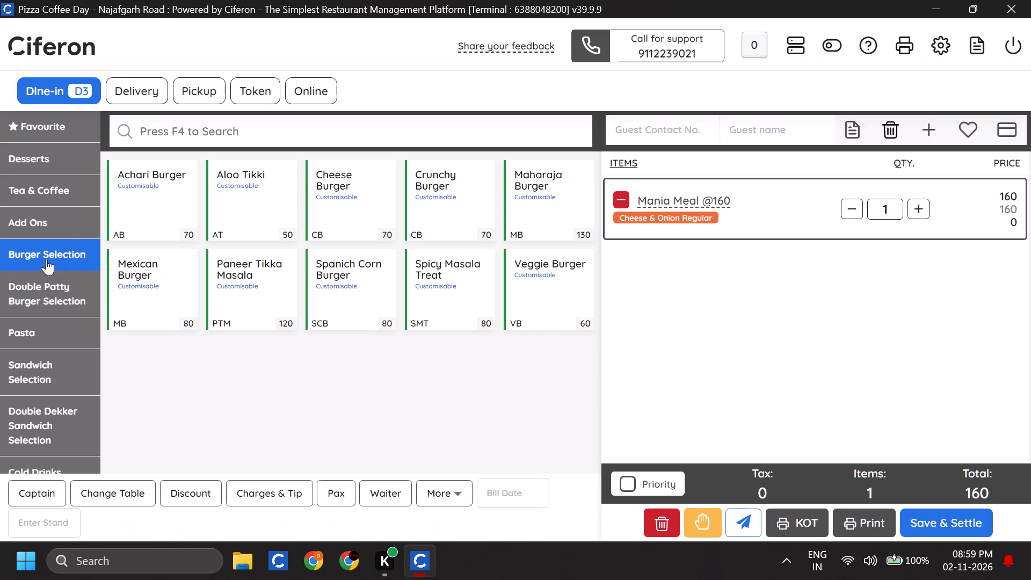
click(241, 199)
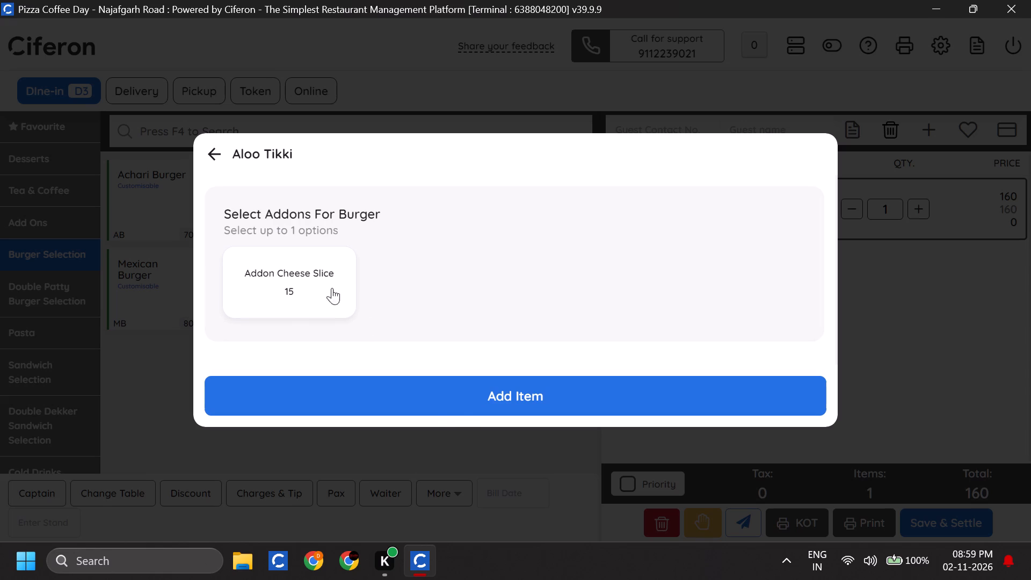
click(461, 409)
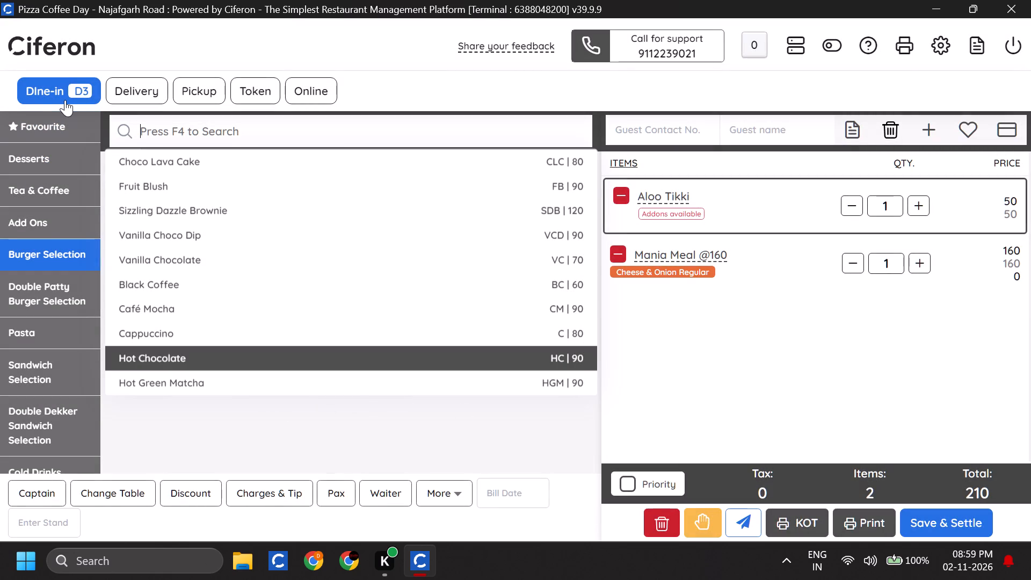
click(48, 84)
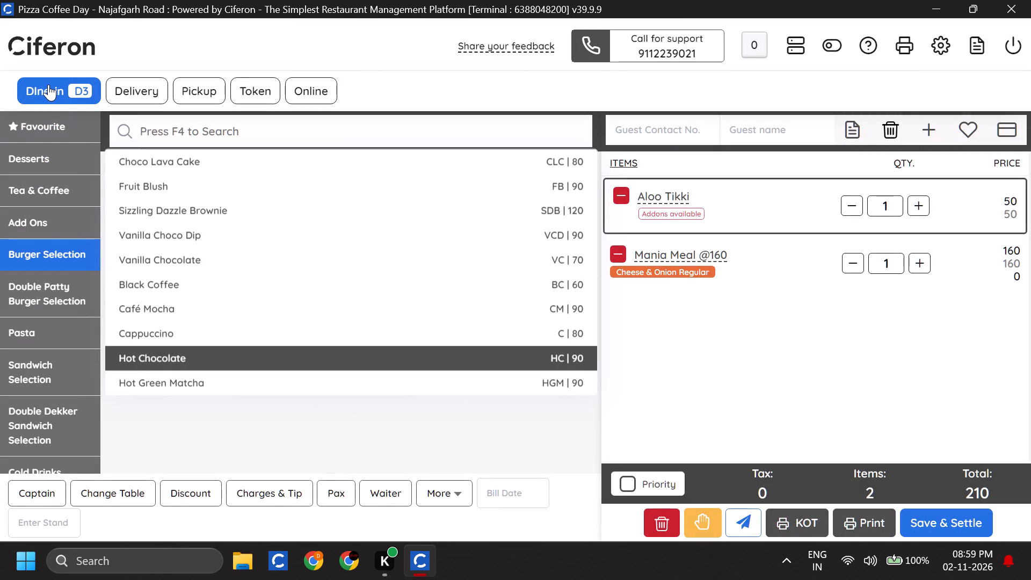
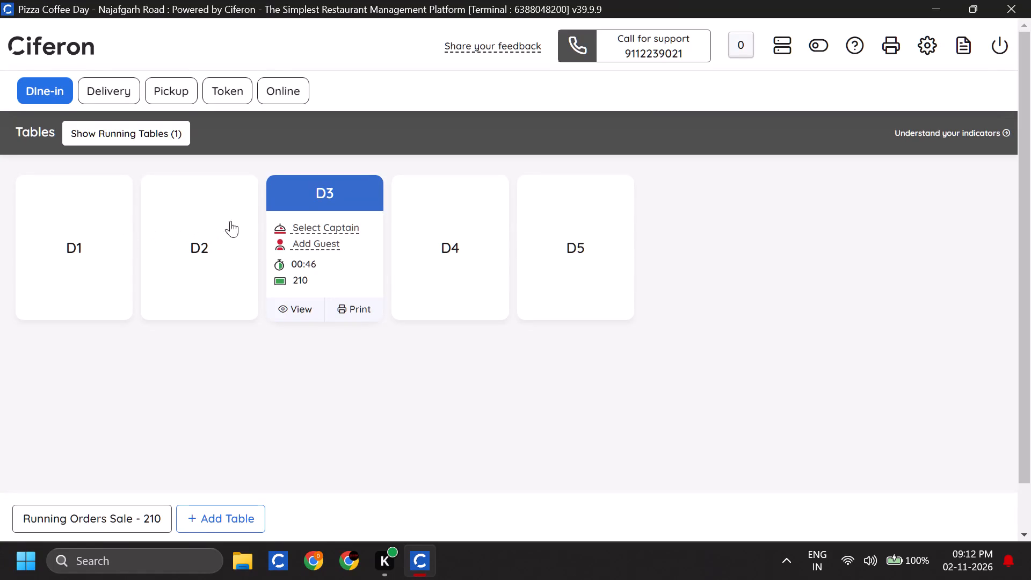
Save and settle table D3's running order with Cash as the payment mode.
click(323, 198)
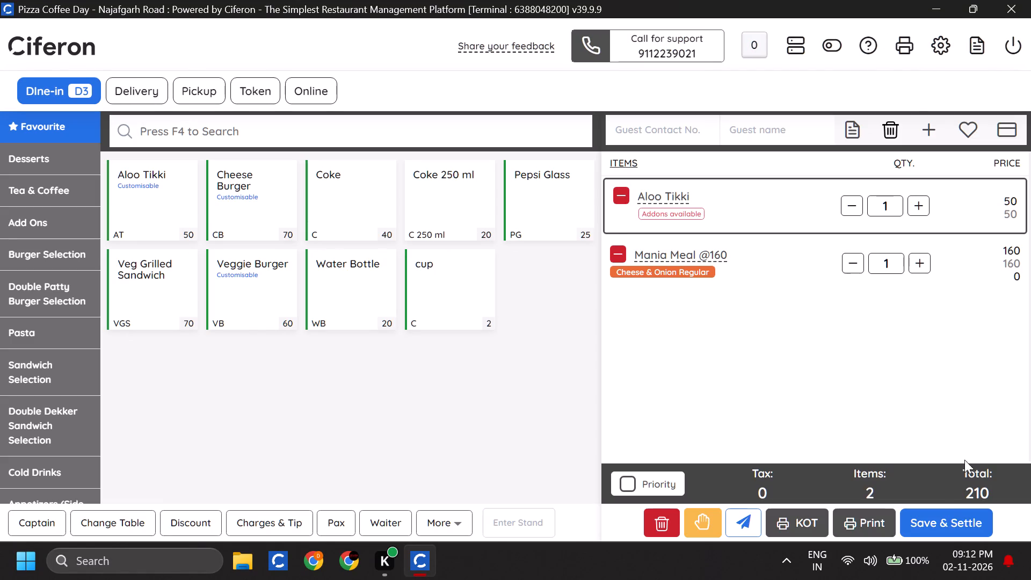
click(936, 520)
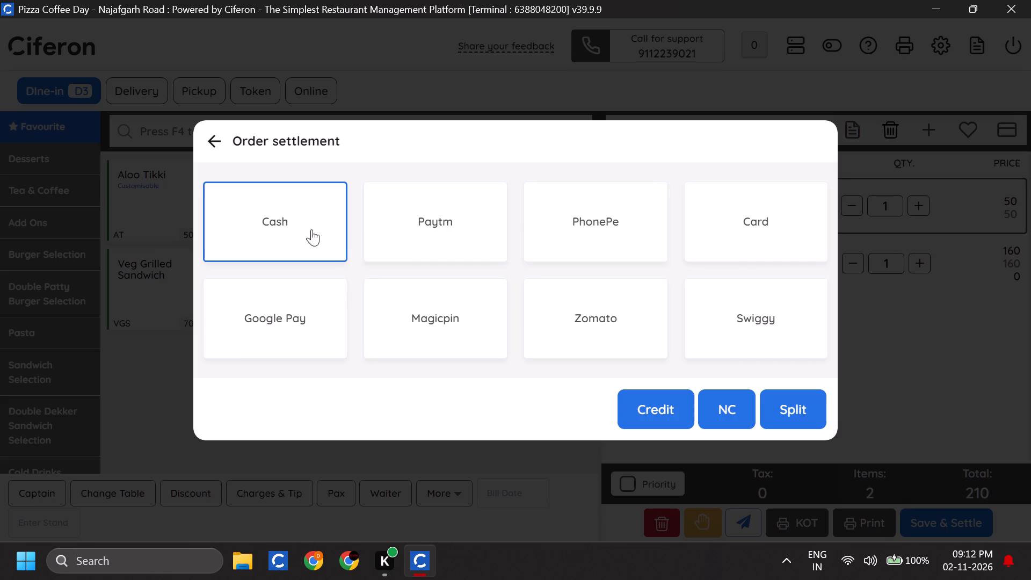
click(311, 229)
click(352, 264)
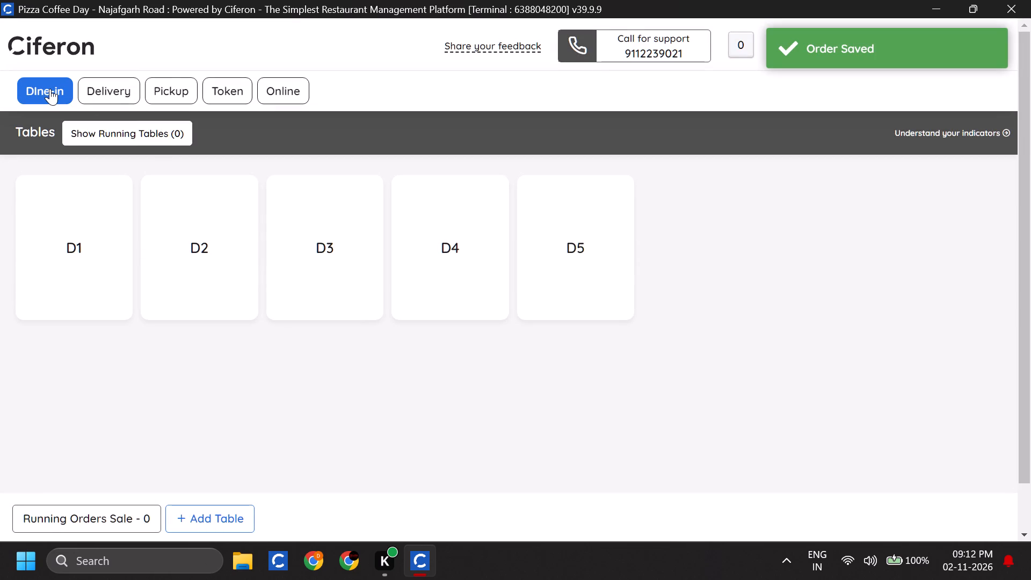
click(50, 89)
Start a new dine-in order on table D3 with two Medium Cold Coffees and return to the tables overview.
click(316, 244)
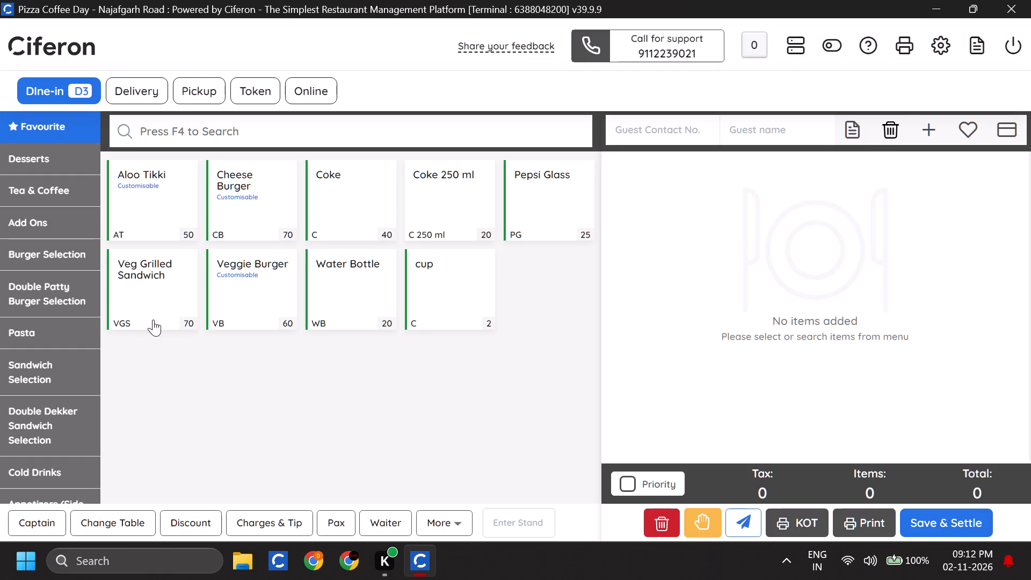
scroll(62, 379, down, 8)
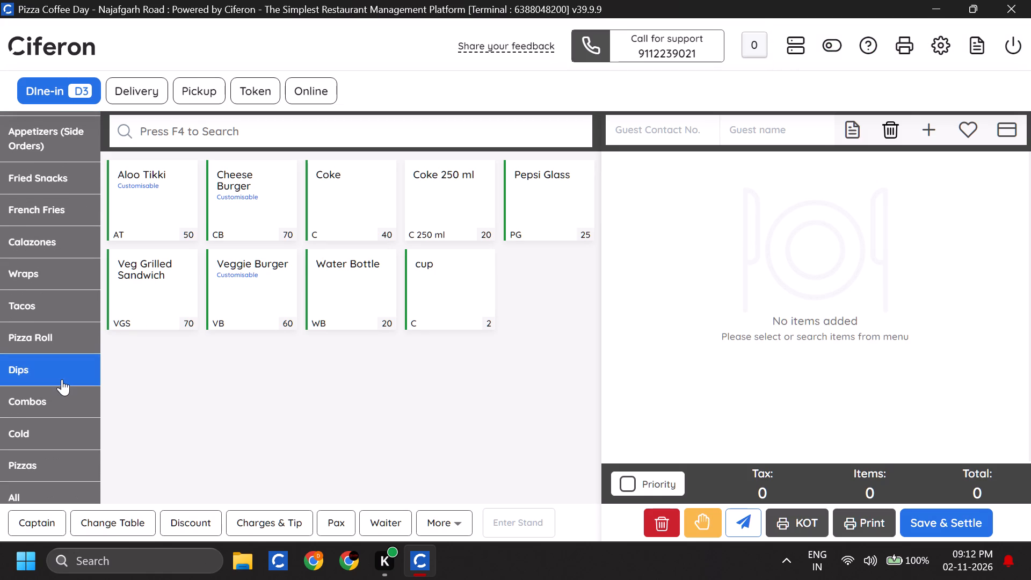
scroll(62, 379, down, 1)
click(53, 437)
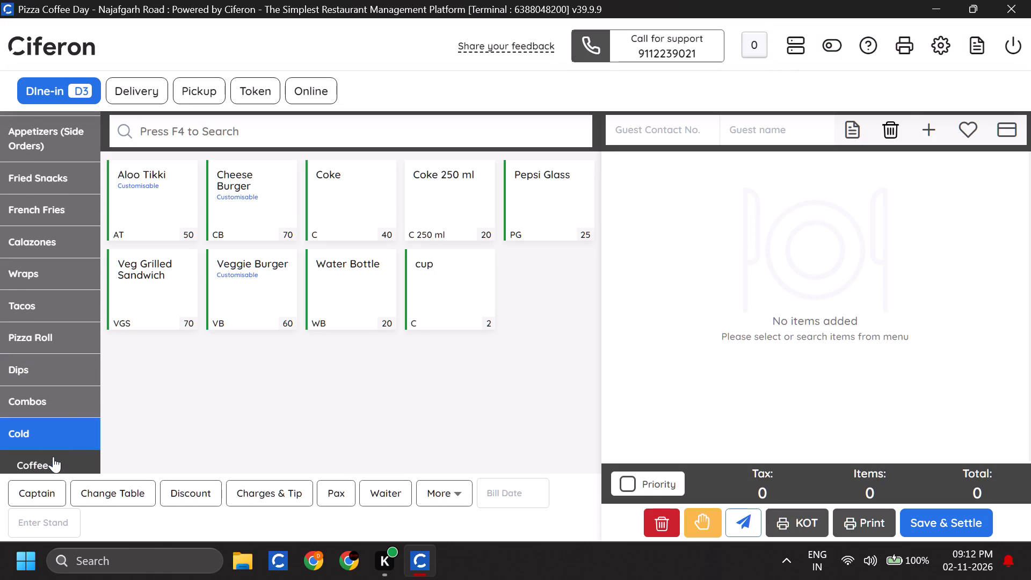
click(53, 456)
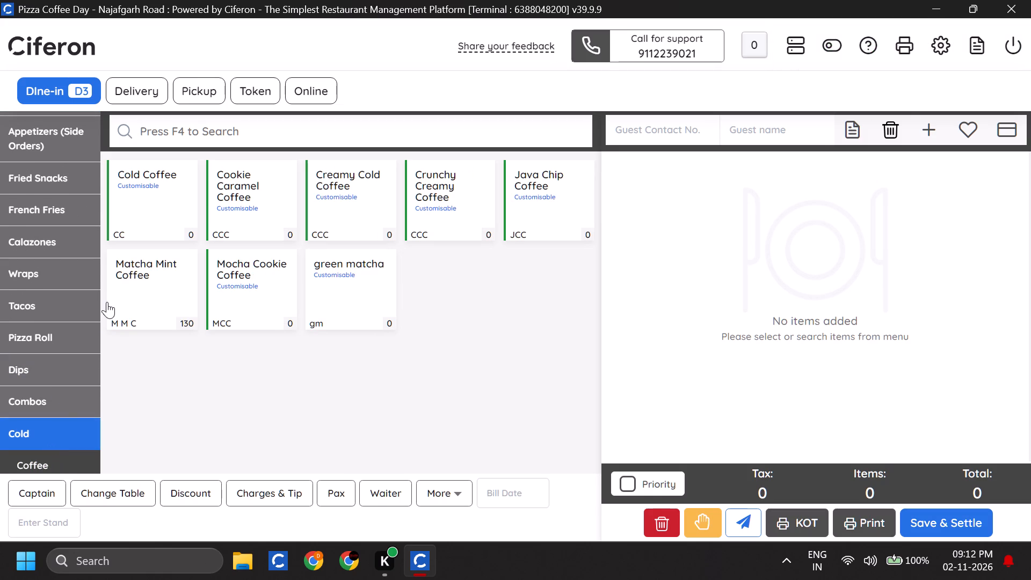
click(158, 180)
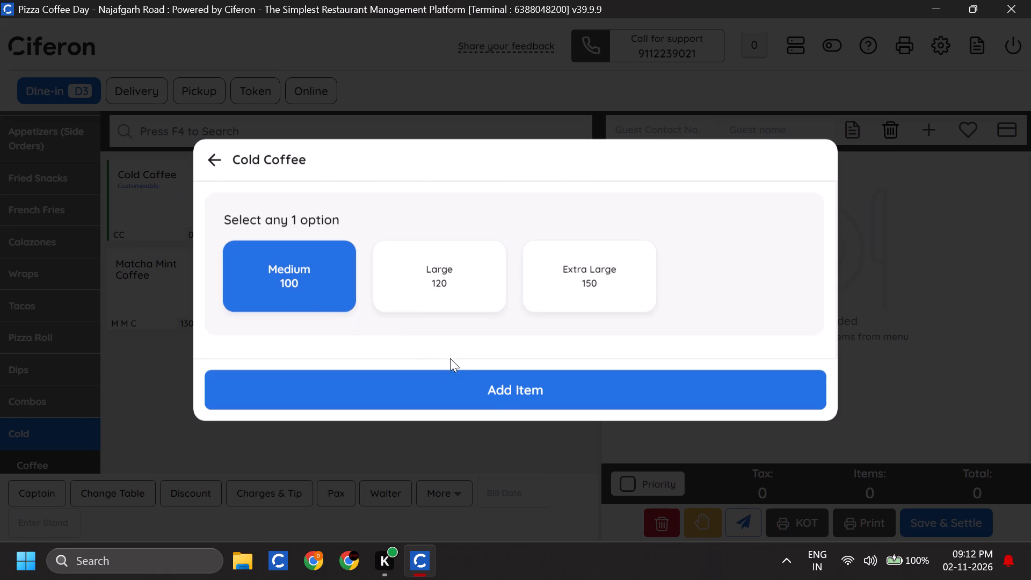
click(498, 390)
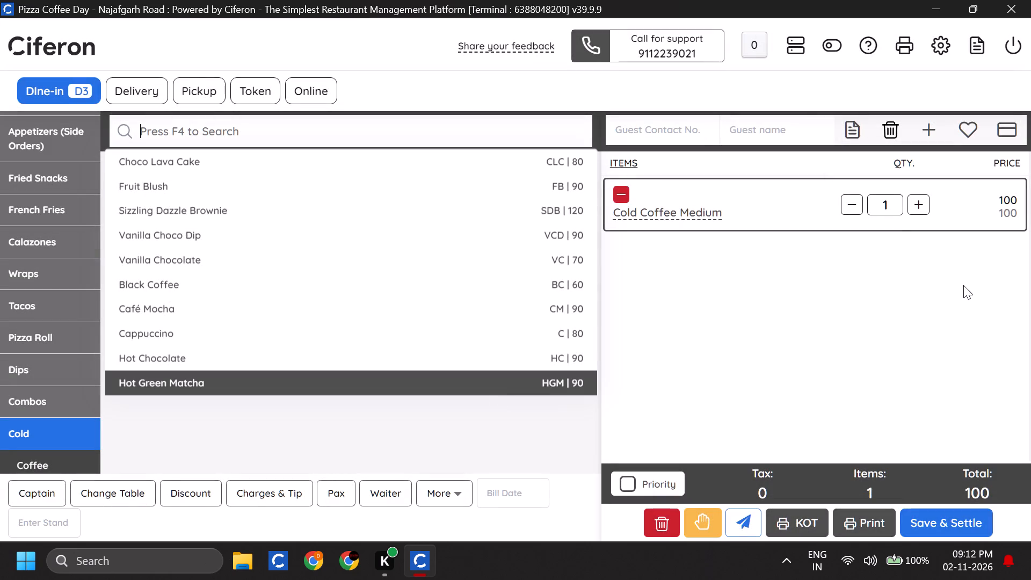
click(923, 203)
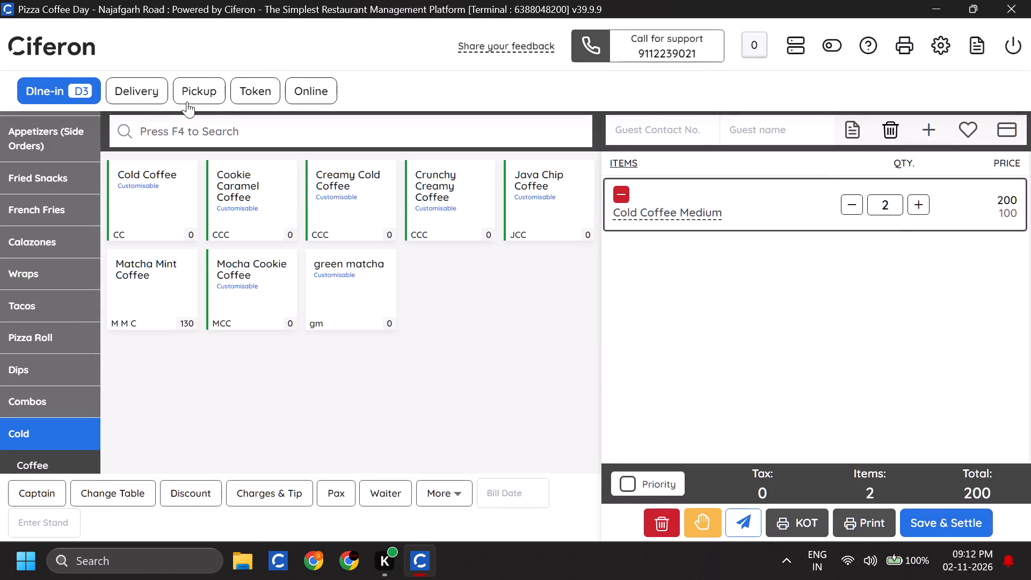
click(39, 85)
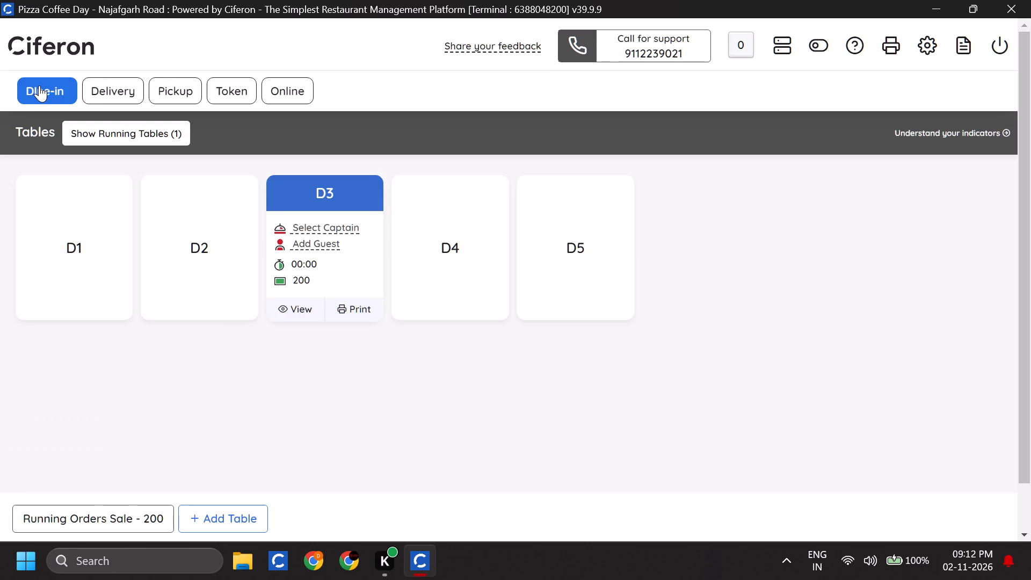
Check today's sales overview on the Sales Dashboard and return to the POS dine-in tables.
click(54, 67)
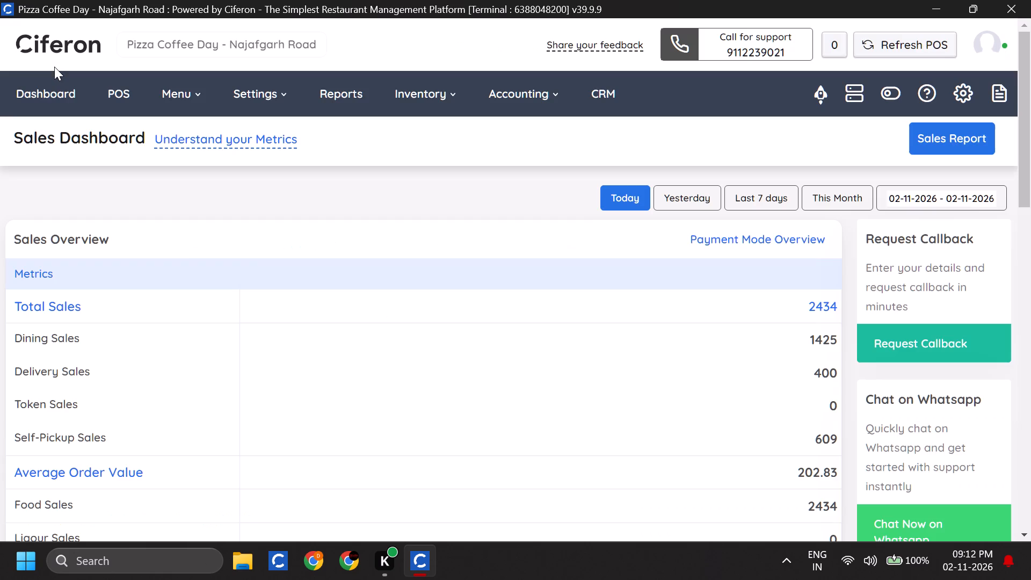
click(121, 92)
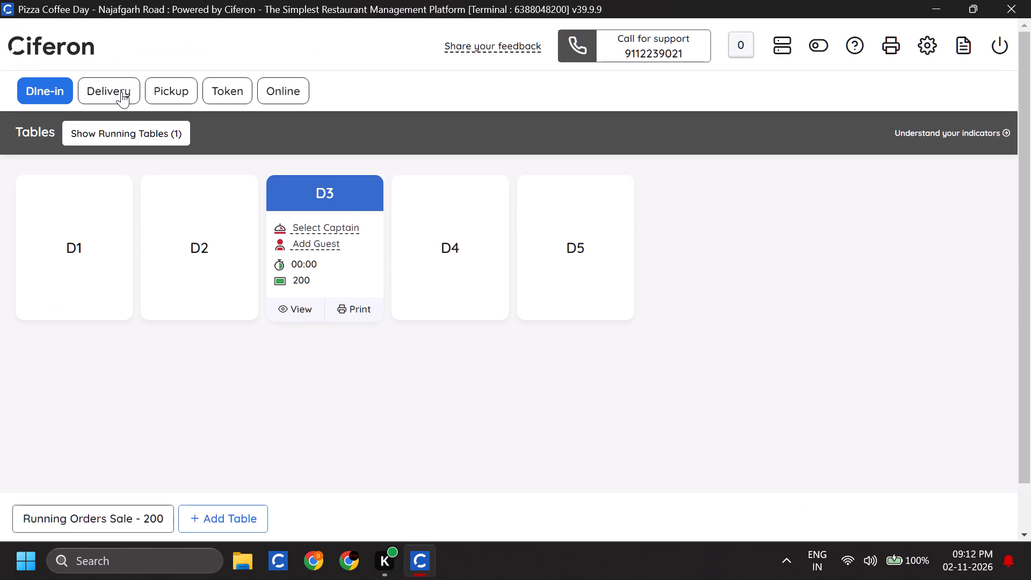
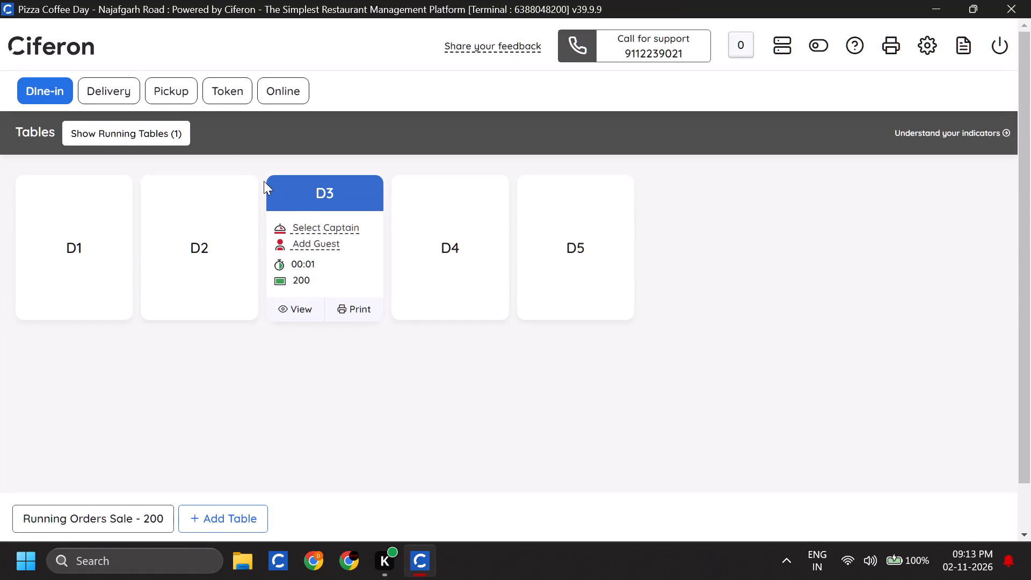
Review table D3's running order and return to the dine-in tables overview.
click(314, 194)
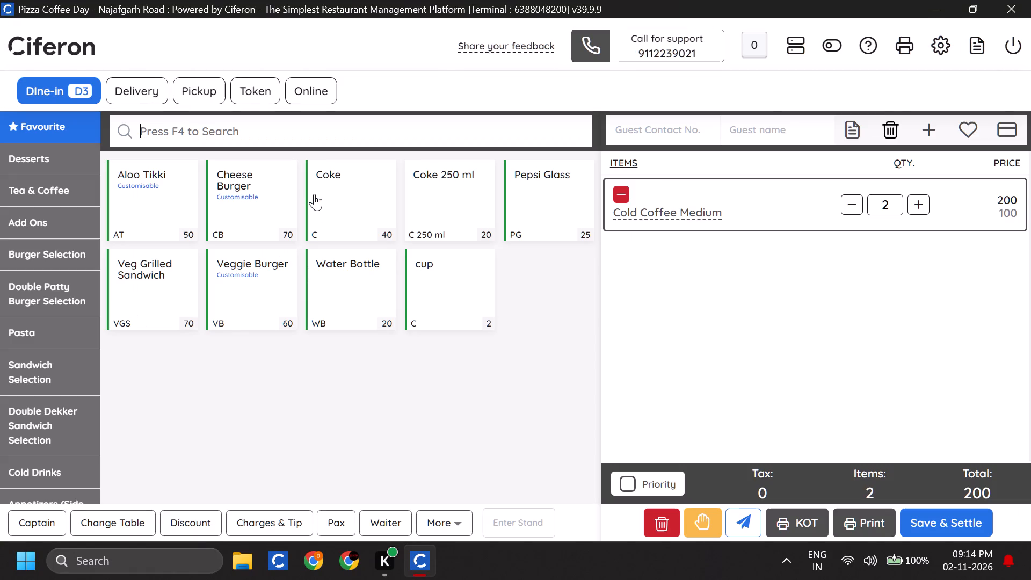
click(43, 90)
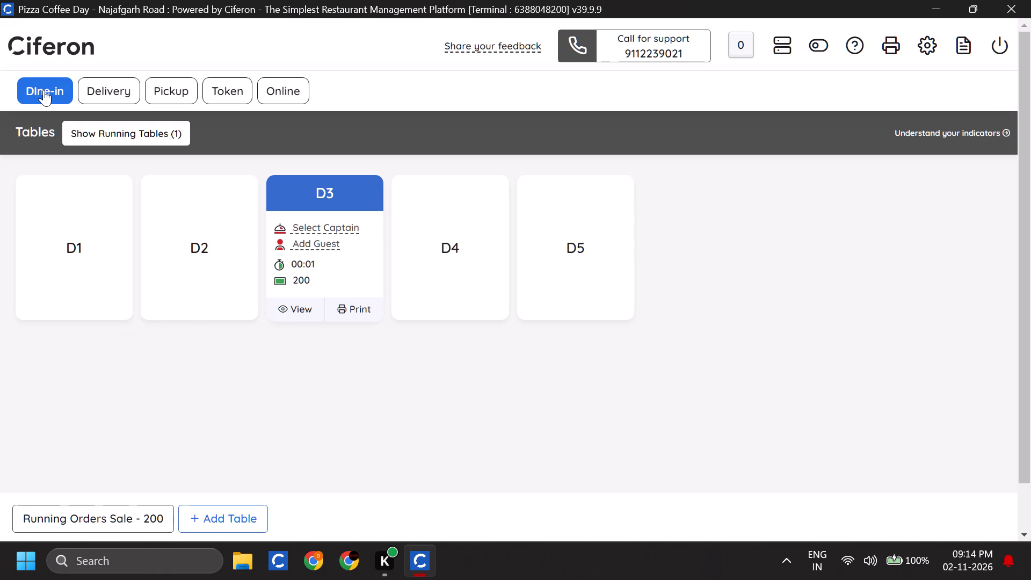
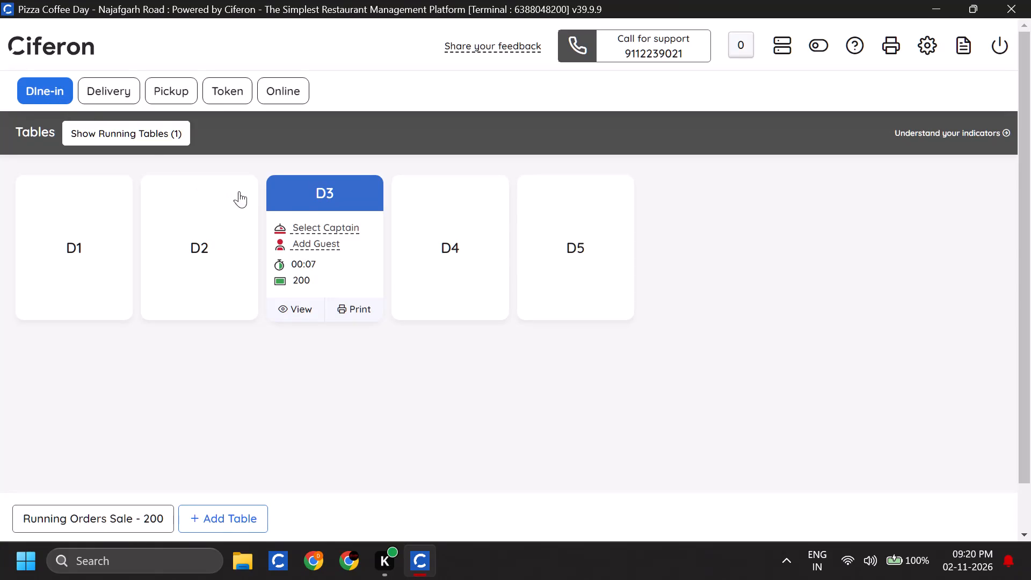
Open table D3's running order and settle it in cash with 200 paid by the guest.
click(306, 194)
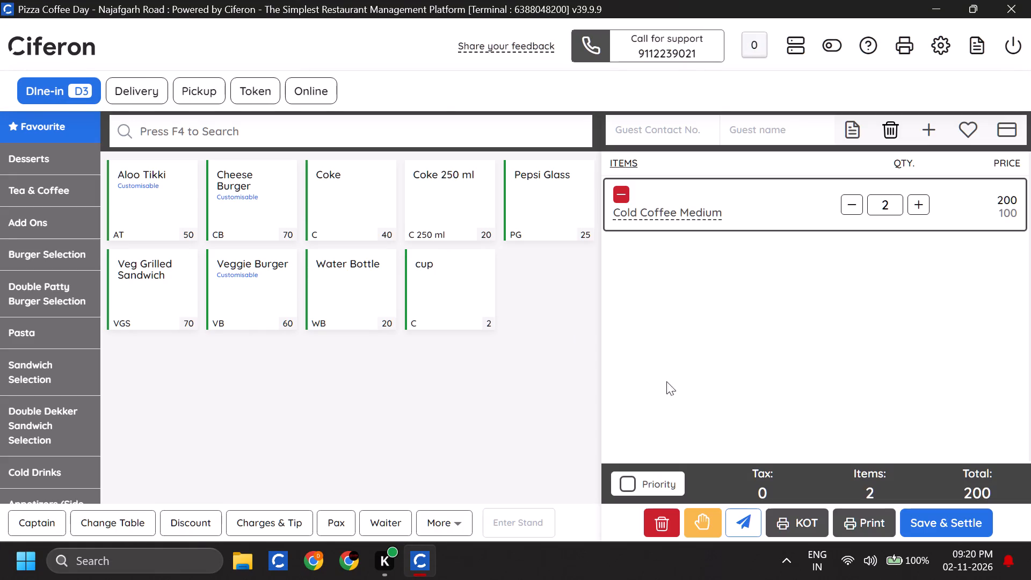
click(945, 528)
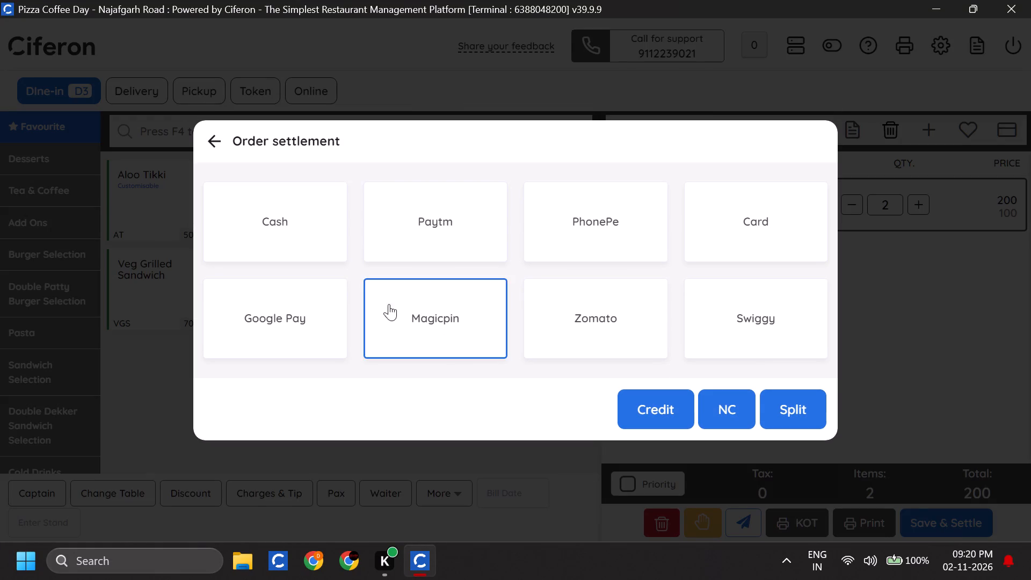
click(280, 221)
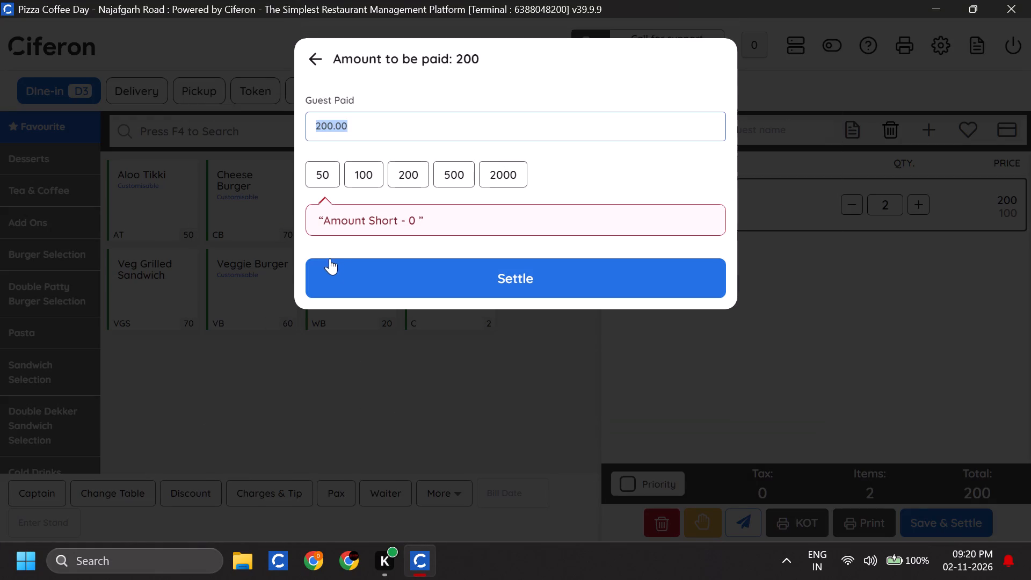
click(344, 267)
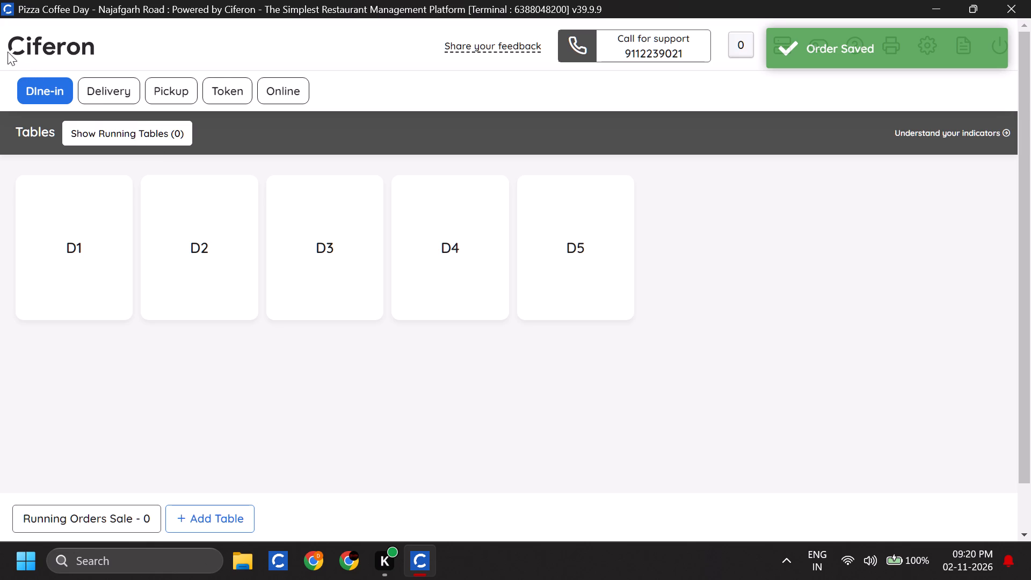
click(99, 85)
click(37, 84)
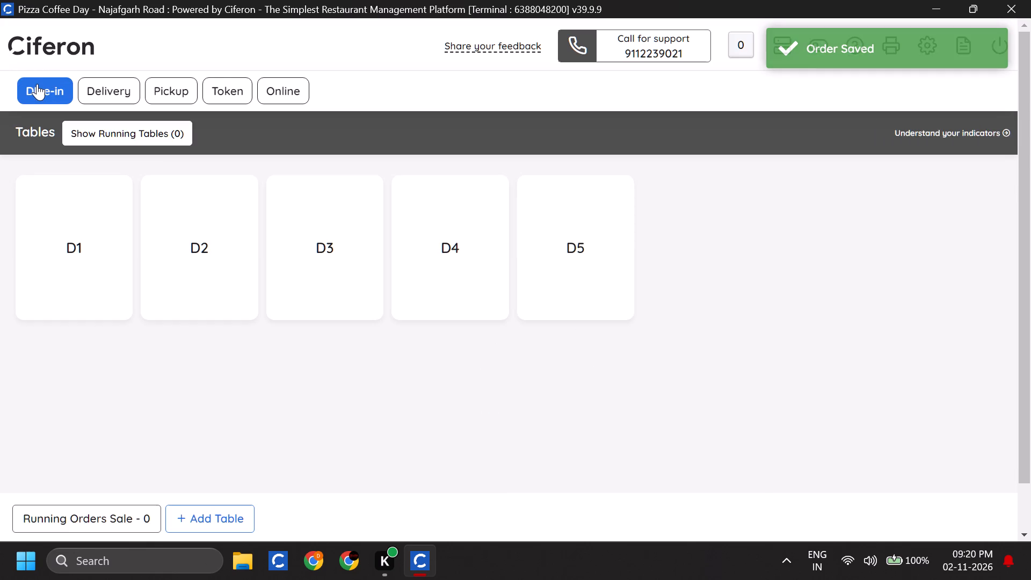
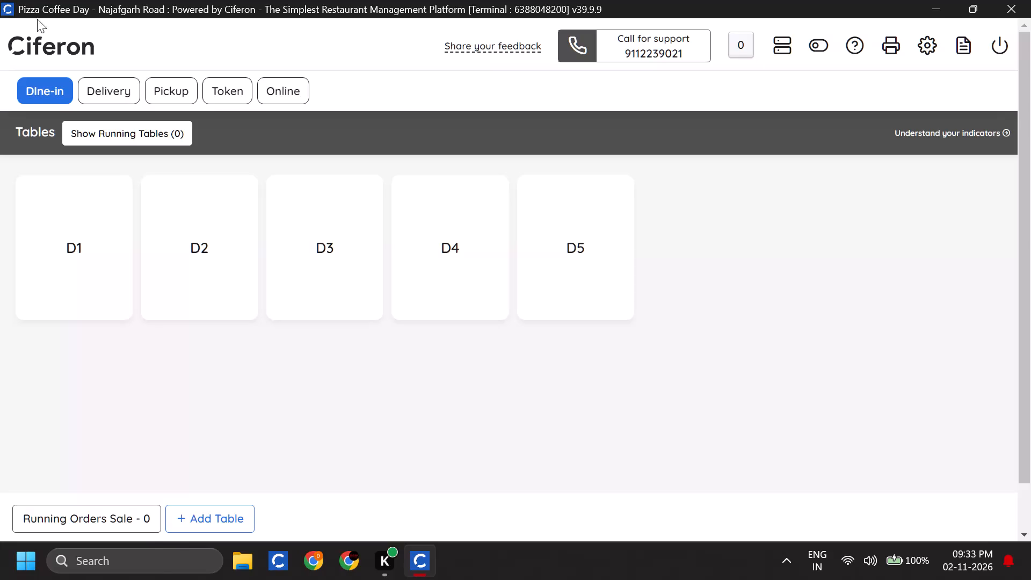
Check today's sales overview on the sales dashboard and return to the POS order screen.
click(57, 68)
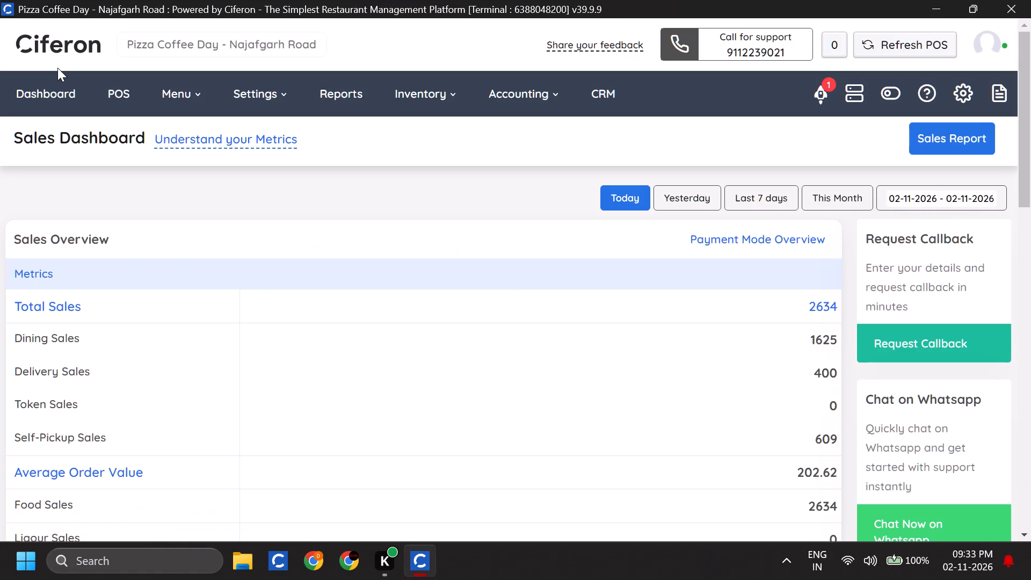
click(117, 86)
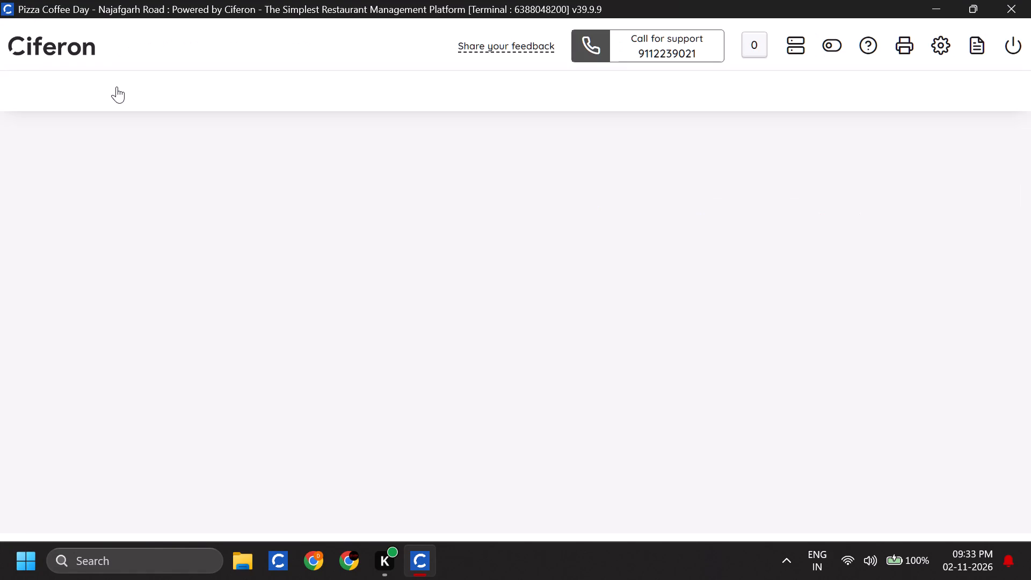